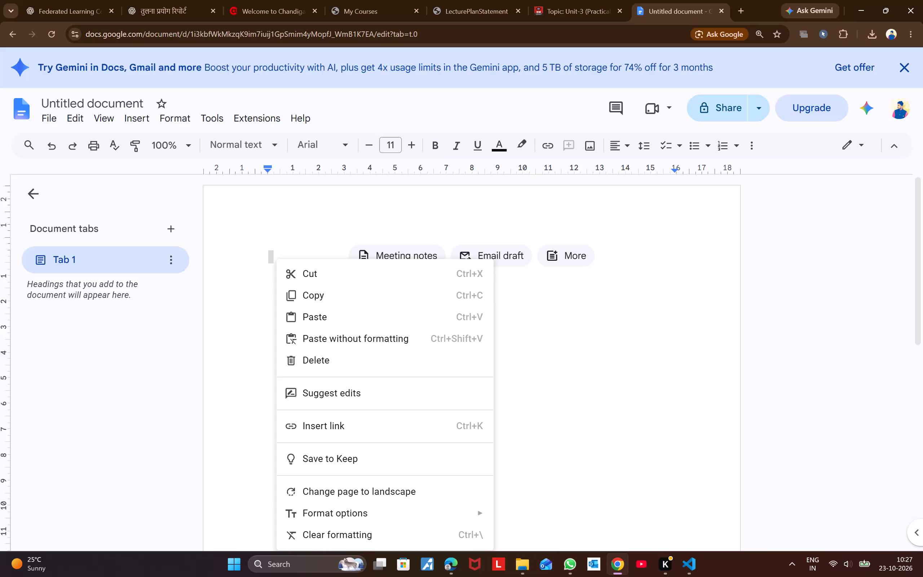
# Paste the copied Experiment 9 Federated Learning report into the blank document.
pyautogui.click(314, 316)
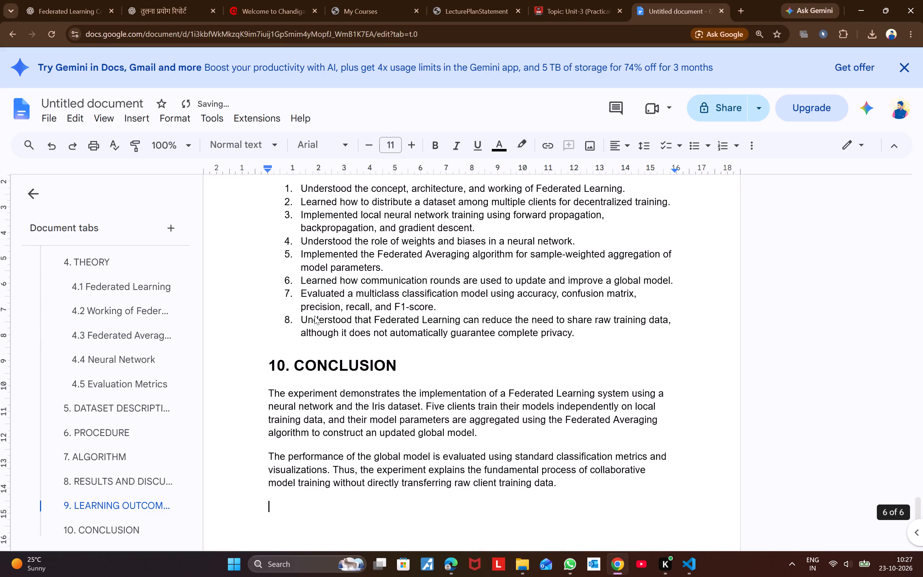
# Skim the pasted report from the Conclusion back up to the title and opening sections.
pyautogui.scroll(-1, 335, 316)
pyautogui.scroll(5, 370, 321)
pyautogui.scroll(8, 603, 482)
pyautogui.scroll(7, 516, 494)
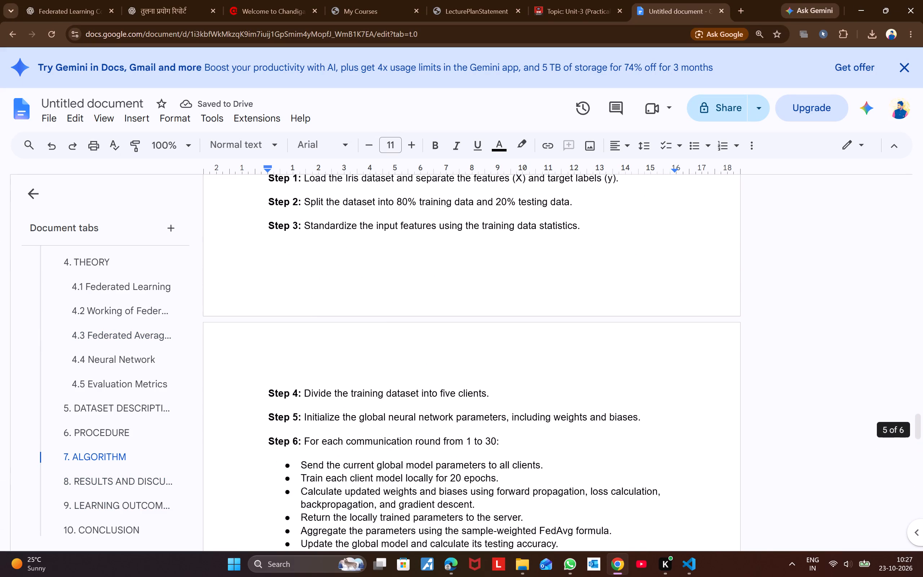
pyautogui.scroll(20, 516, 494)
pyautogui.scroll(7, 516, 494)
pyautogui.scroll(20, 514, 494)
pyautogui.scroll(1, 514, 494)
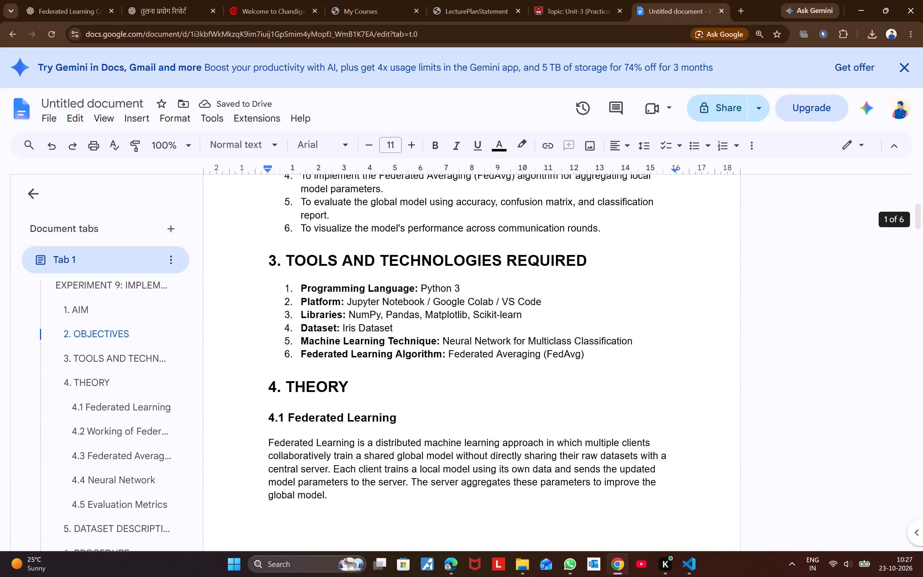
pyautogui.scroll(15, 512, 494)
pyautogui.scroll(-5, 510, 494)
pyautogui.scroll(-1, 470, 499)
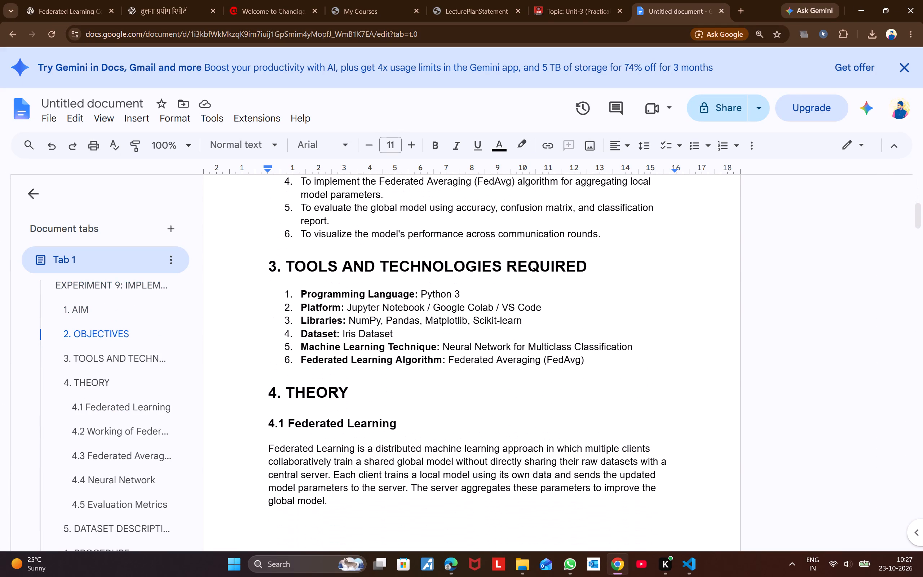
pyautogui.scroll(6, 423, 377)
# Delete objectives 5 and 6 from the 2. OBJECTIVES list, including the leftover empty list item.
pyautogui.scroll(-2, 423, 377)
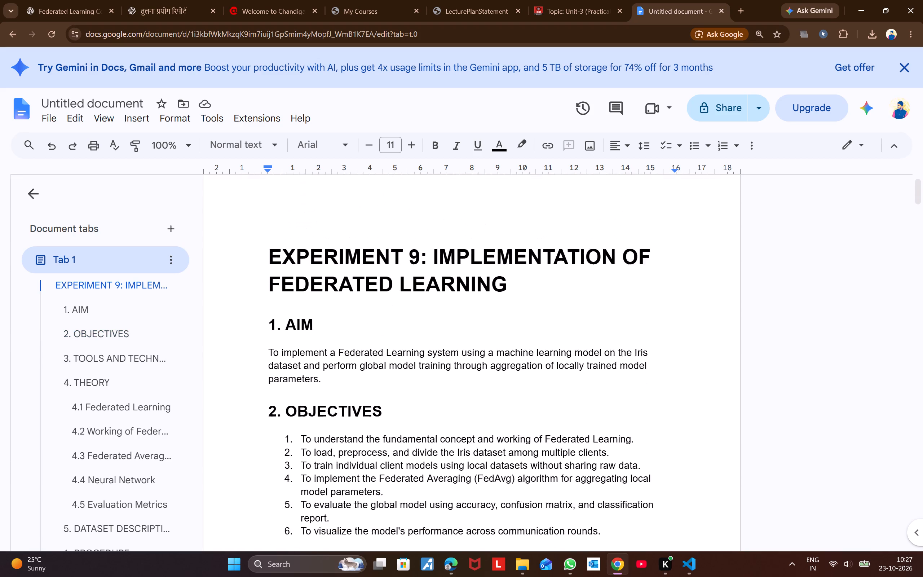
pyautogui.scroll(-2, 423, 377)
pyautogui.moveTo(639, 358); pyautogui.dragTo(367, 318)
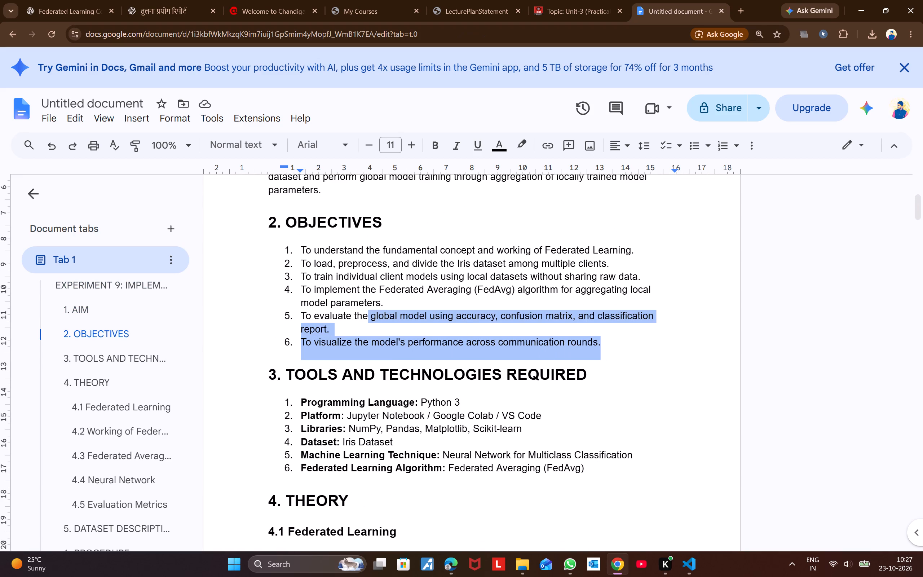
pyautogui.moveTo(367, 318); pyautogui.dragTo(235, 319)
pyautogui.press('BackSpace')
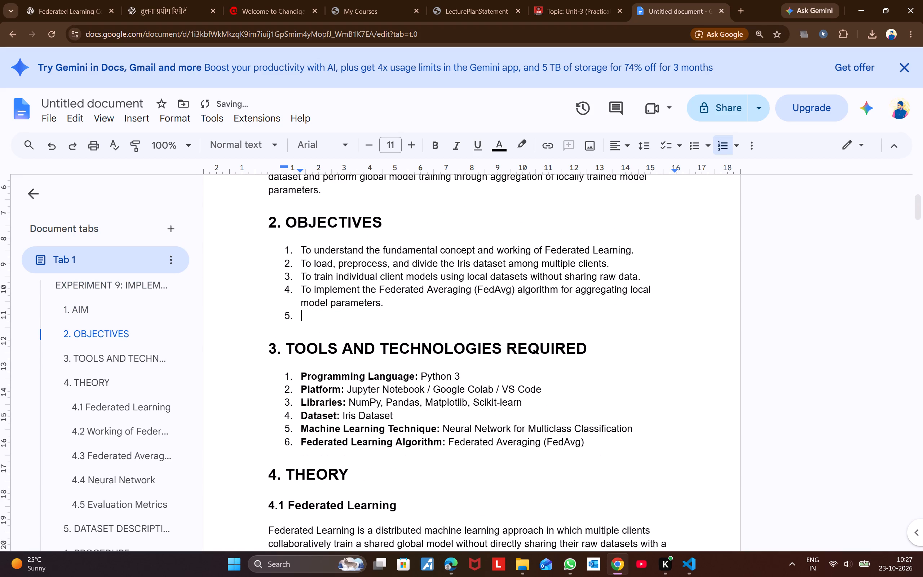
pyautogui.press('BackSpace')
pyautogui.press('BackSpace')
pyautogui.press('BackSpace')
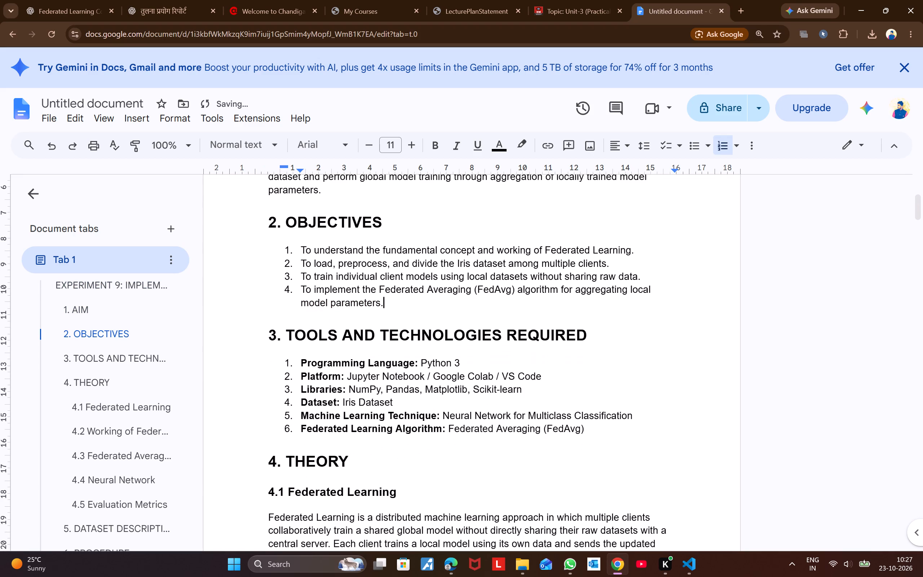
# Remove "IMPLEMENTATION OF FEDERATED LEARNING" from the title so it reads "EXPERIMENT 9:".
pyautogui.scroll(3, 403, 264)
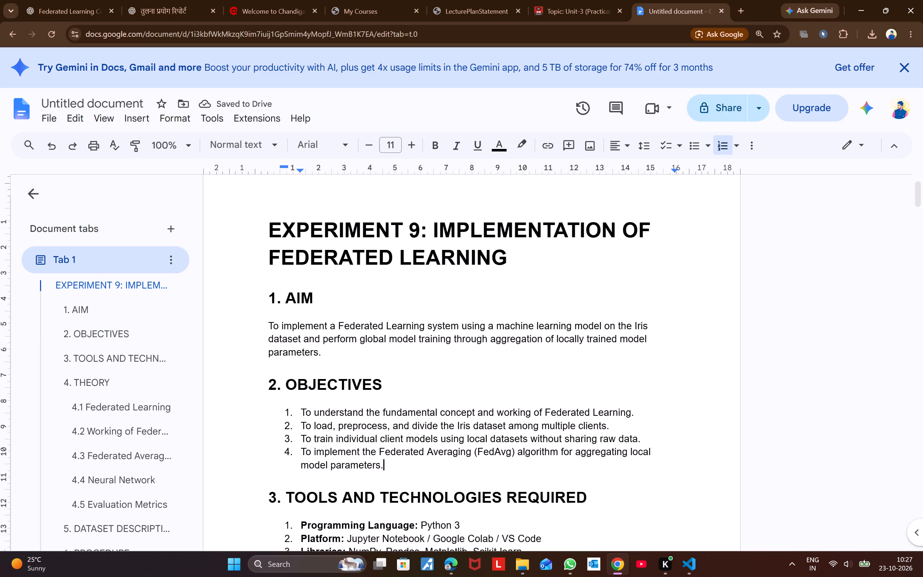
pyautogui.moveTo(519, 260); pyautogui.dragTo(452, 243)
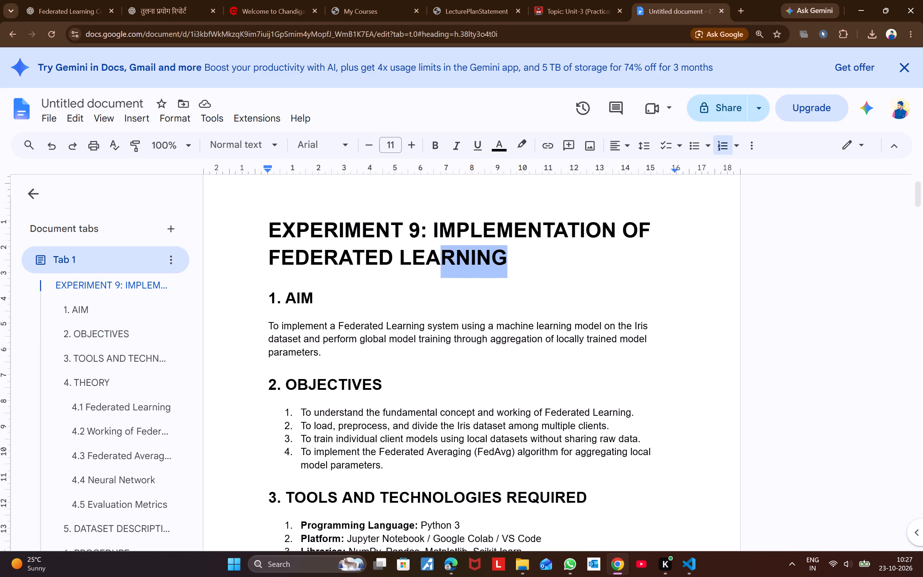
pyautogui.moveTo(452, 243); pyautogui.dragTo(432, 241)
pyautogui.press('BackSpace')
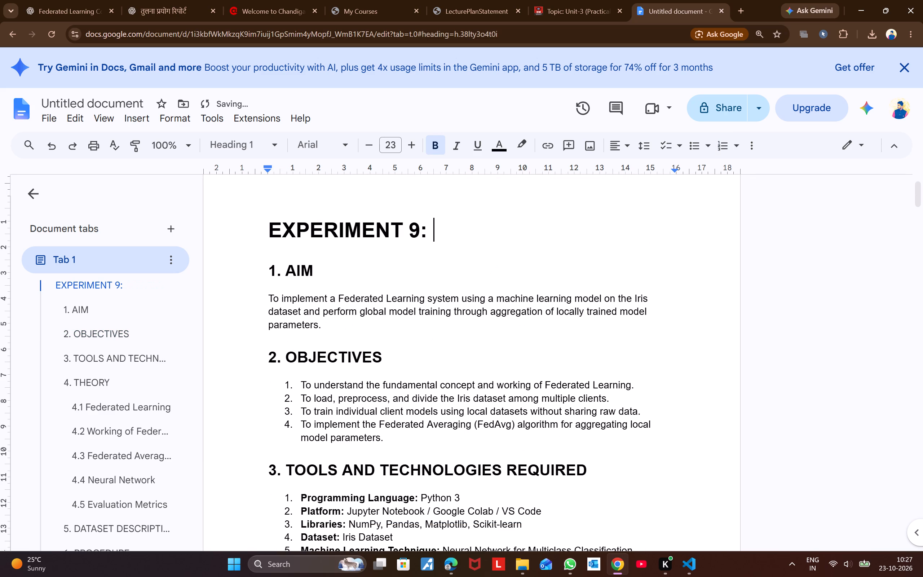
# Merge the "1. AIM" heading into the "EXPERIMENT 9:" heading, separated only by a line break.
pyautogui.click(272, 259)
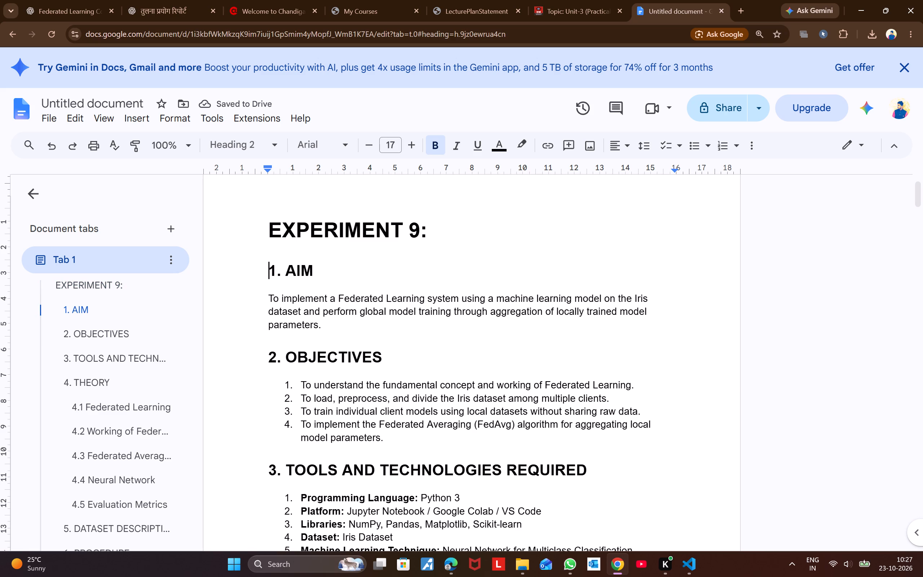
pyautogui.hotkey('shift', 'Return')
pyautogui.press('BackSpace')
pyautogui.press('BackSpace')
pyautogui.hotkey('shift', 'Return')
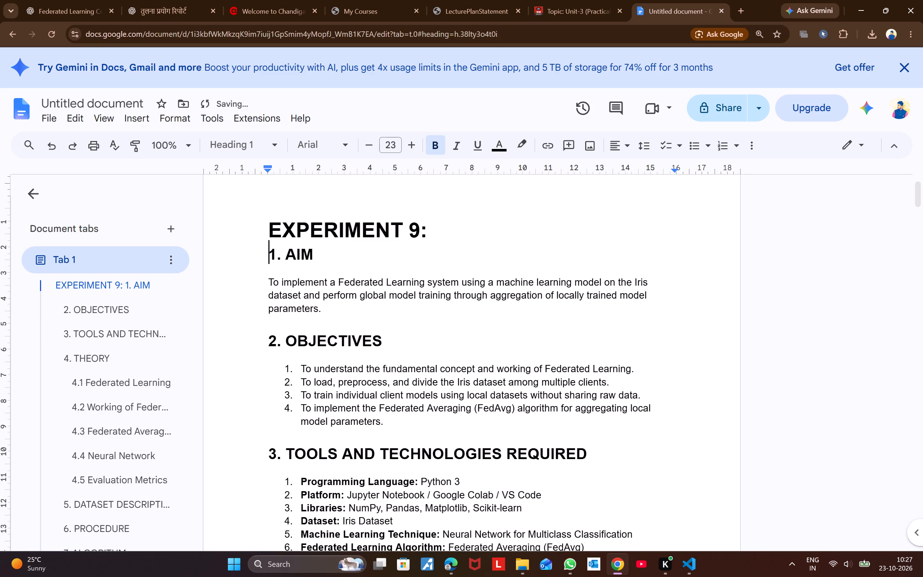
# Change the programming language entry under Tools and Technologies Required to "Python 3.14".
pyautogui.scroll(-3, 487, 297)
pyautogui.scroll(-2, 391, 290)
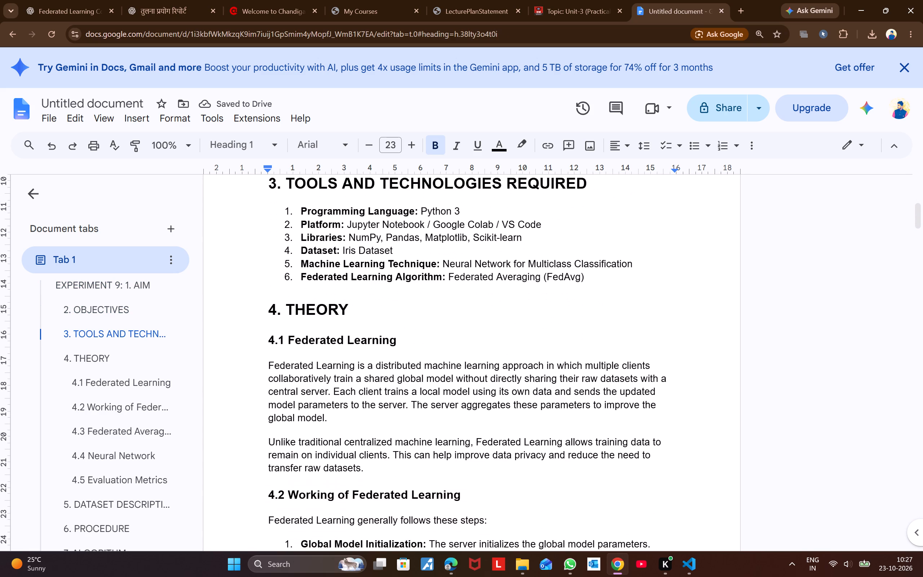
pyautogui.click(463, 211)
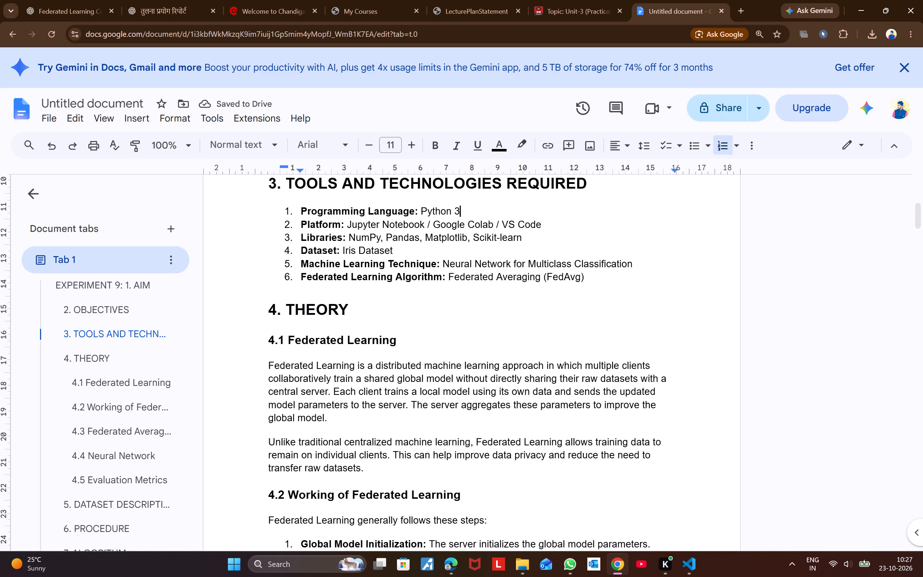
pyautogui.write('.14')
# In the Platform entry, replace "/ Google Colab /" with a comma between Jupyter Notebook and VS Code.
pyautogui.moveTo(500, 223); pyautogui.dragTo(428, 220)
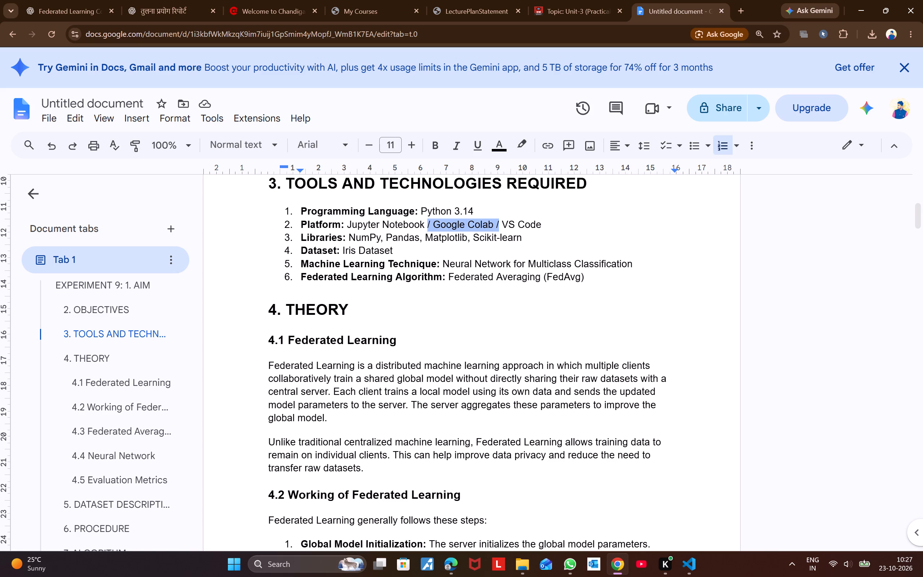
pyautogui.moveTo(428, 220); pyautogui.dragTo(429, 222)
pyautogui.press('BackSpace')
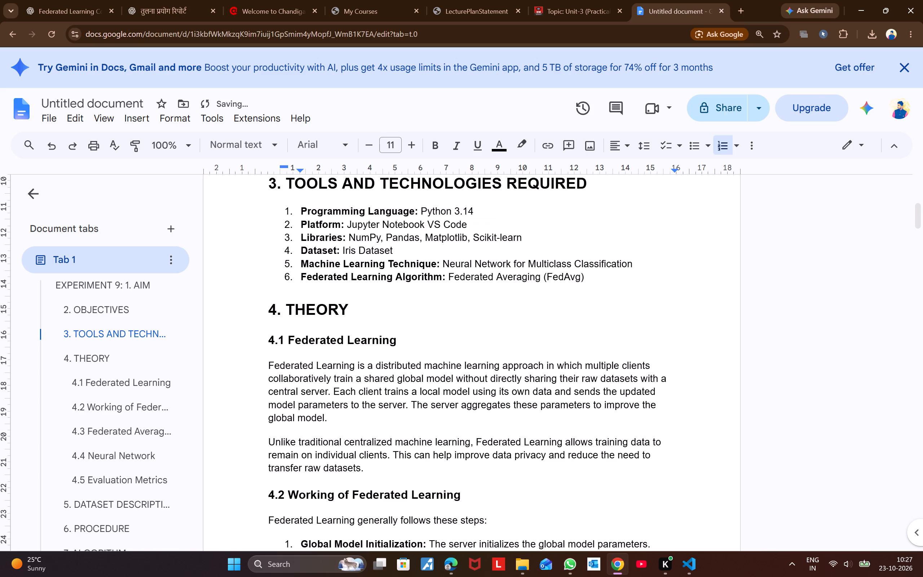
pyautogui.press(',')
# Review the report from the Theory section through to Results and Discussion for content to trim.
pyautogui.scroll(-1, 392, 262)
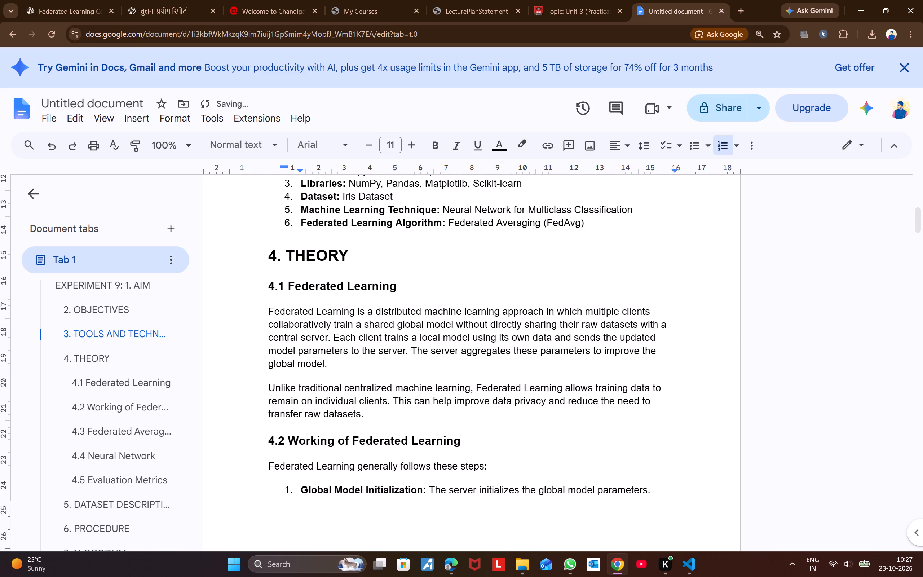
pyautogui.scroll(-4, 418, 264)
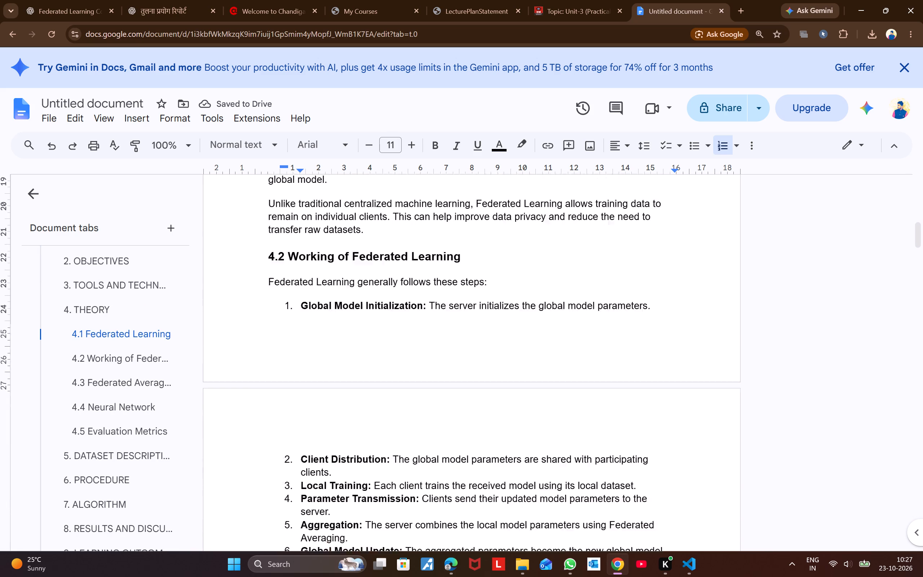
pyautogui.scroll(-9, 450, 273)
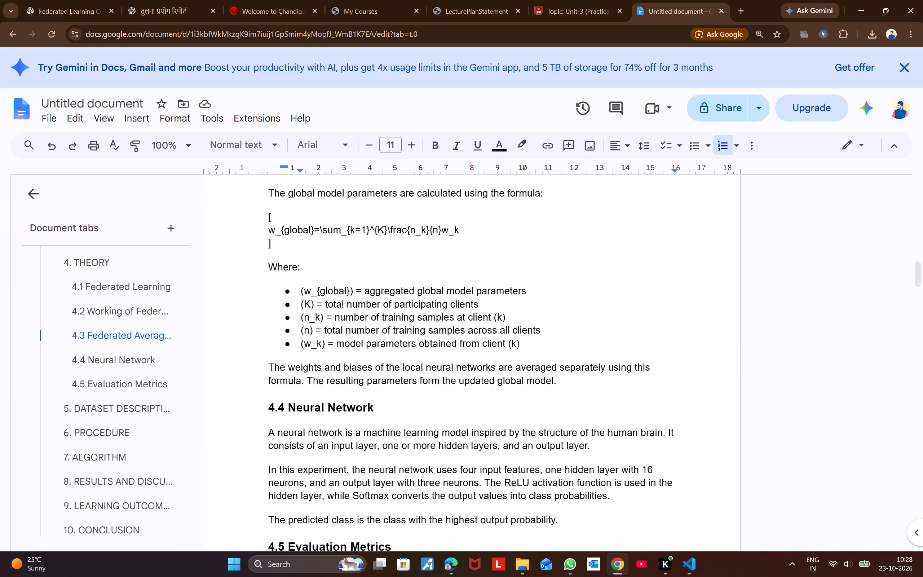
pyautogui.scroll(-3, 462, 269)
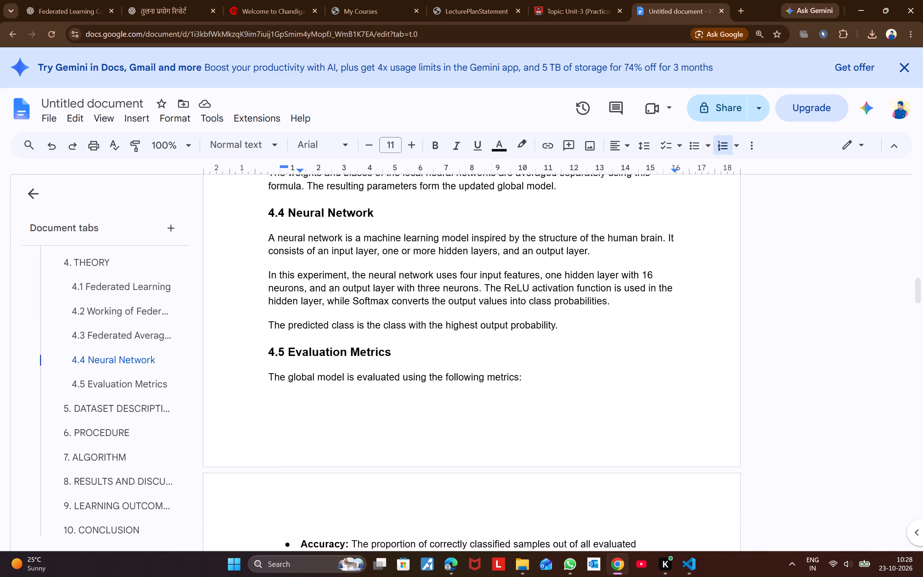
pyautogui.scroll(-4, 469, 281)
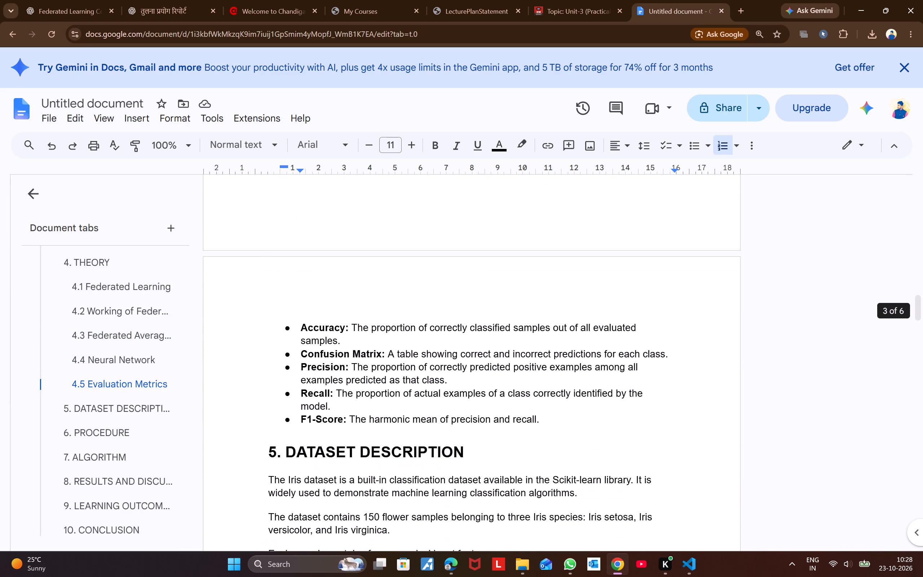
pyautogui.scroll(-7, 472, 283)
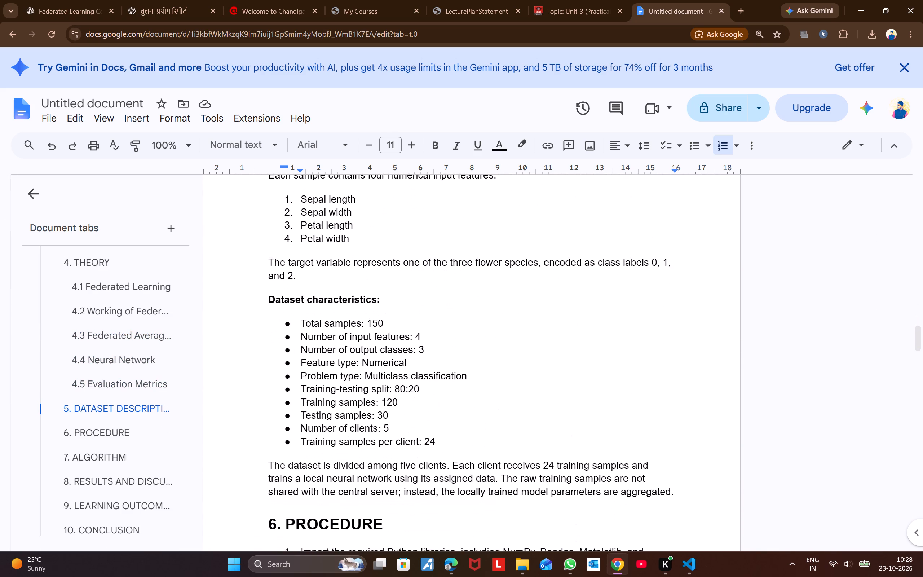
pyautogui.scroll(-5, 474, 283)
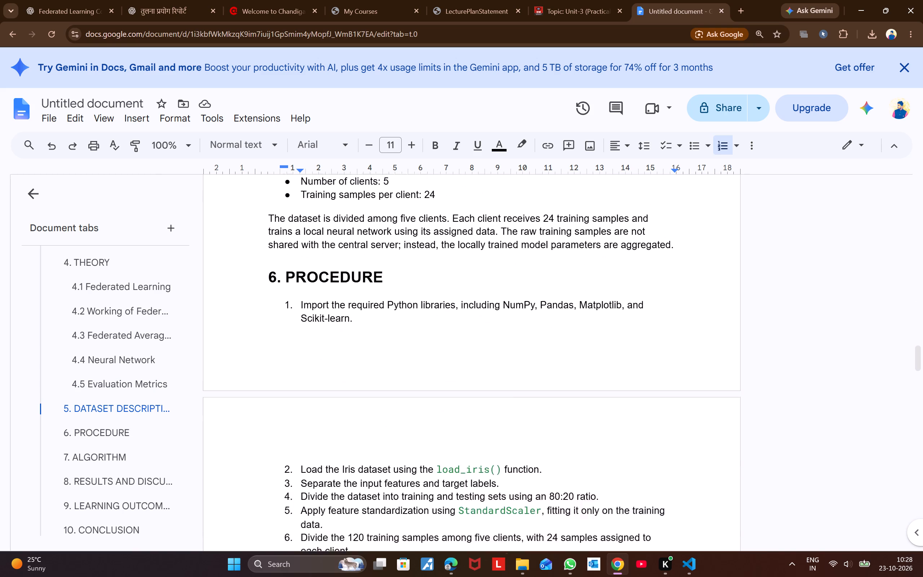
pyautogui.scroll(-10, 474, 283)
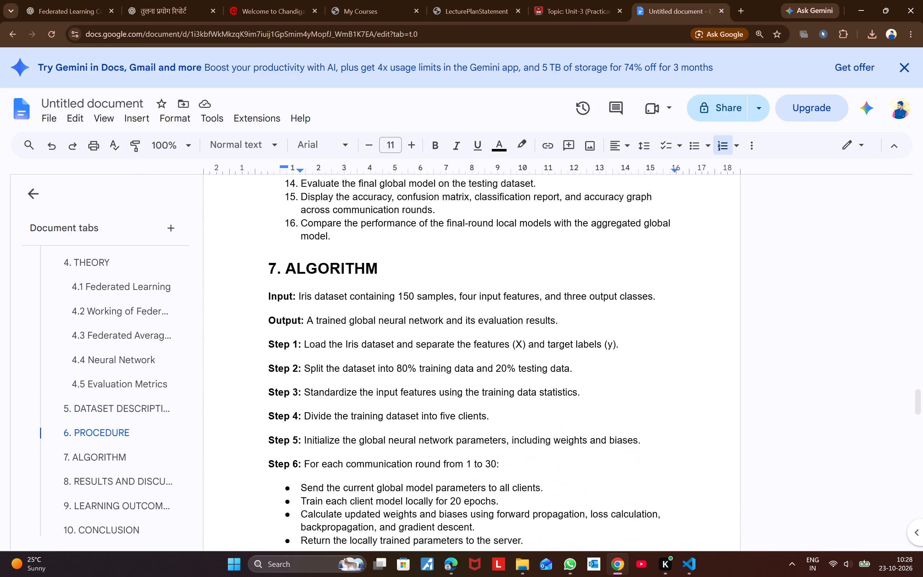
pyautogui.scroll(-8, 475, 283)
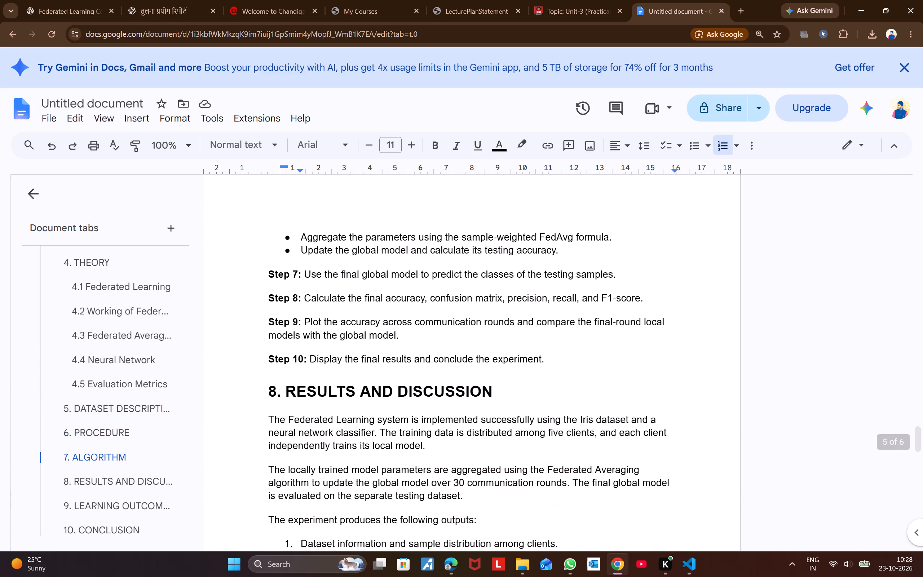
# Delete the body text under the "7. ALGORITHM" heading, from the Input line through Step 10.
pyautogui.moveTo(560, 373); pyautogui.dragTo(445, 151)
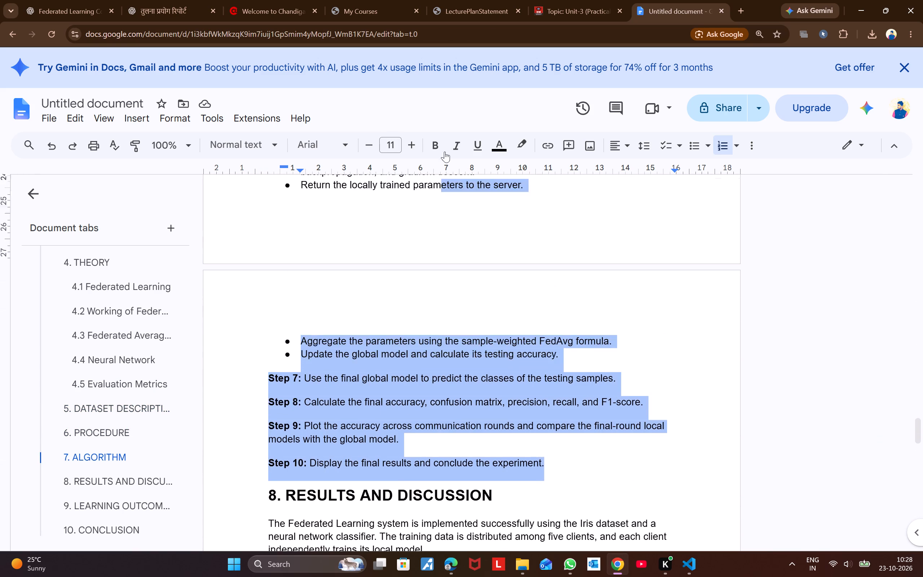
pyautogui.moveTo(445, 151); pyautogui.dragTo(246, 305)
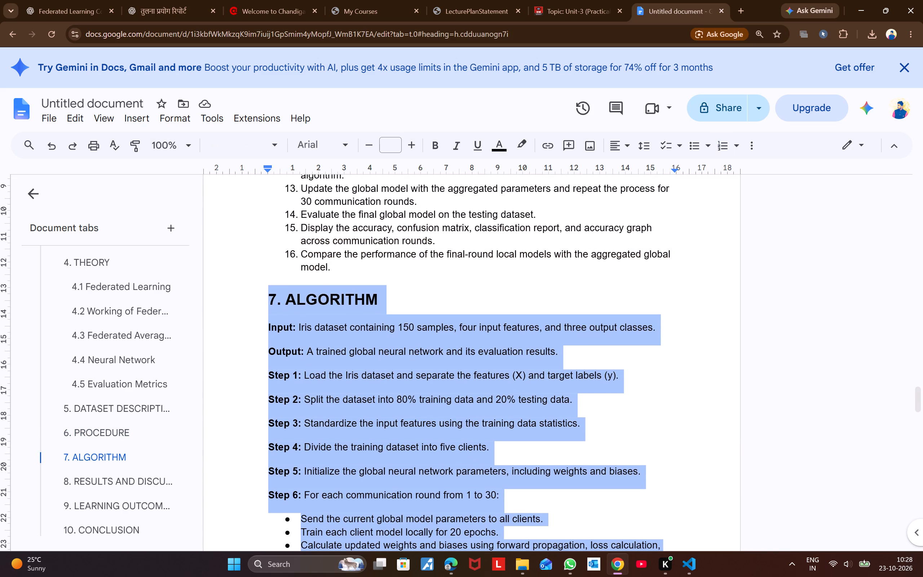
pyautogui.moveTo(246, 305); pyautogui.dragTo(268, 328)
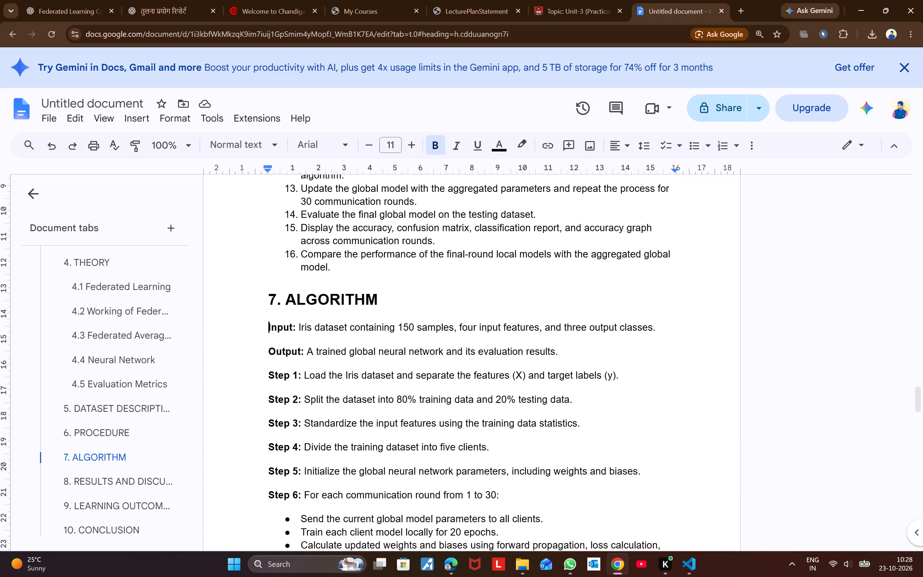
pyautogui.moveTo(268, 329); pyautogui.dragTo(316, 347)
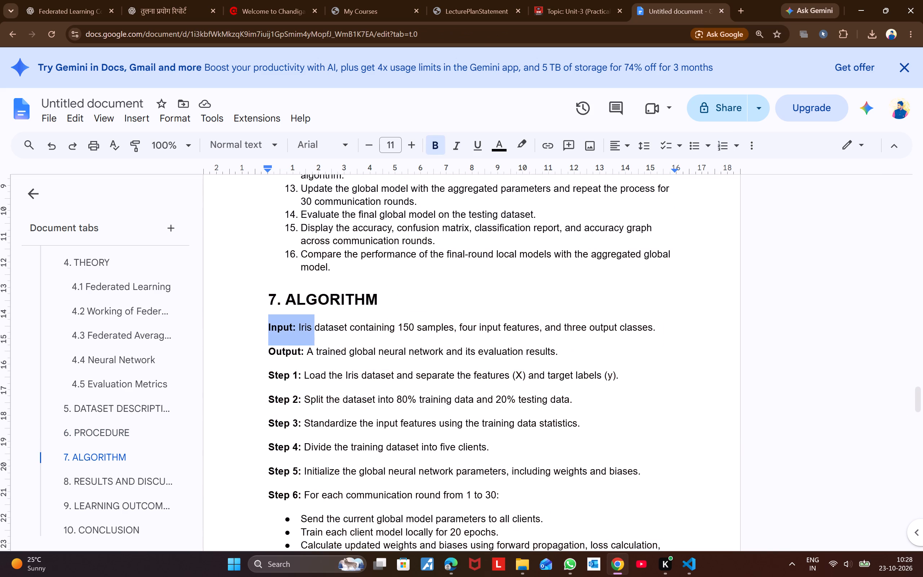
pyautogui.moveTo(316, 347); pyautogui.dragTo(544, 395)
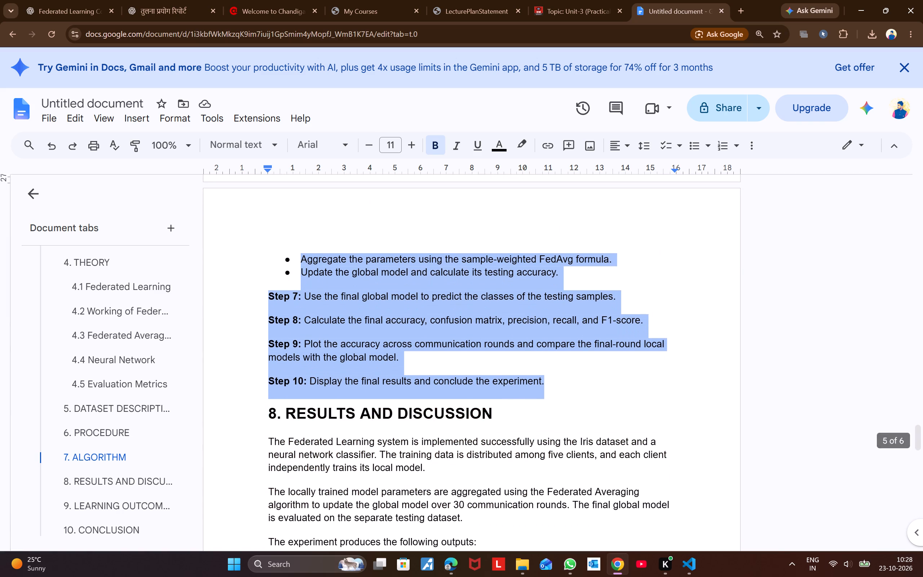
pyautogui.moveTo(544, 395); pyautogui.dragTo(544, 396)
pyautogui.press('BackSpace')
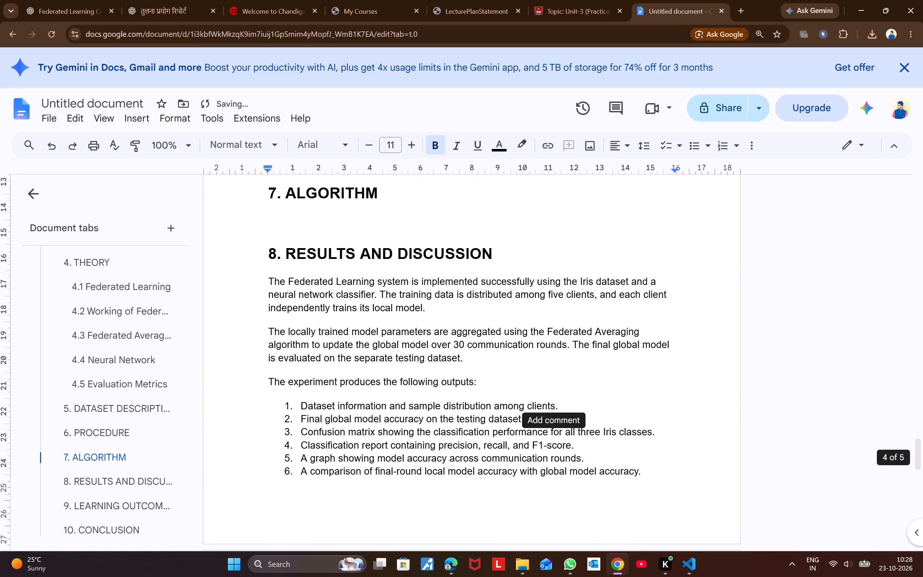
# Change the "7. ALGORITHM" heading to "7. Code Implementation".
pyautogui.scroll(4, 544, 396)
pyautogui.click(394, 414)
pyautogui.press('BackSpace')
pyautogui.press('BackSpace')
pyautogui.press('BackSpace')
pyautogui.press('BackSpace')
pyautogui.press('BackSpace')
pyautogui.press('BackSpace')
pyautogui.press('BackSpace')
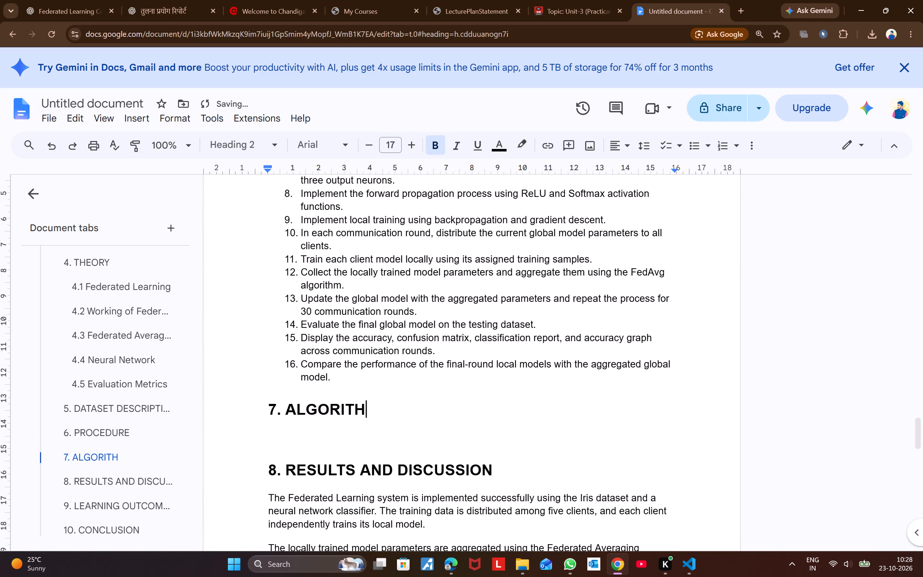
pyautogui.press('BackSpace')
pyautogui.press('BackSpace')
pyautogui.write('code')
pyautogui.press('space')
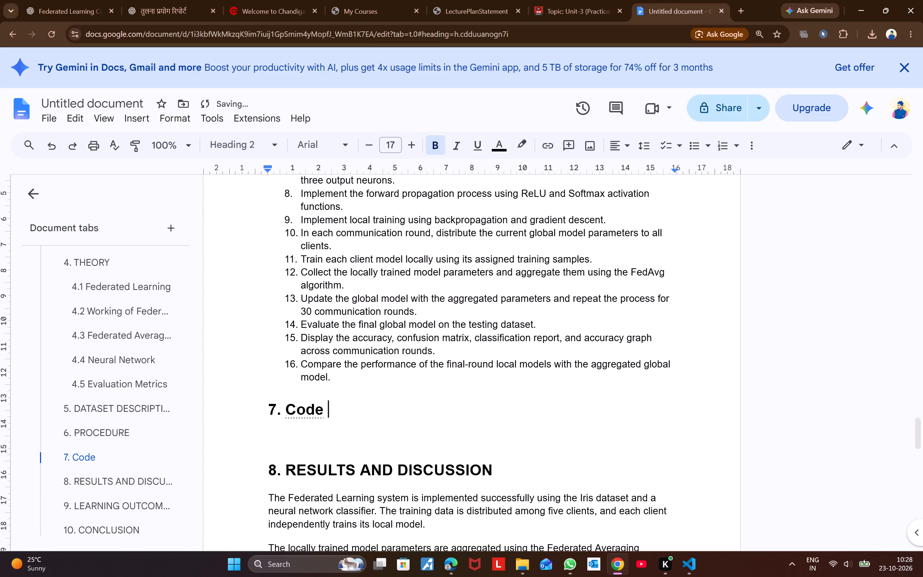
pyautogui.press('space')
pyautogui.press('i')
pyautogui.press('BackSpace')
pyautogui.press('i')
pyautogui.write('mple')
pyautogui.write('men')
pyautogui.write('ta')
pyautogui.write('tion')
# Insert about 60 blank lines beneath the "7. Code Implementation" heading, leaving more than a page of empty space before "8. RESULTS AND DISCUSSION".
pyautogui.press('Return')
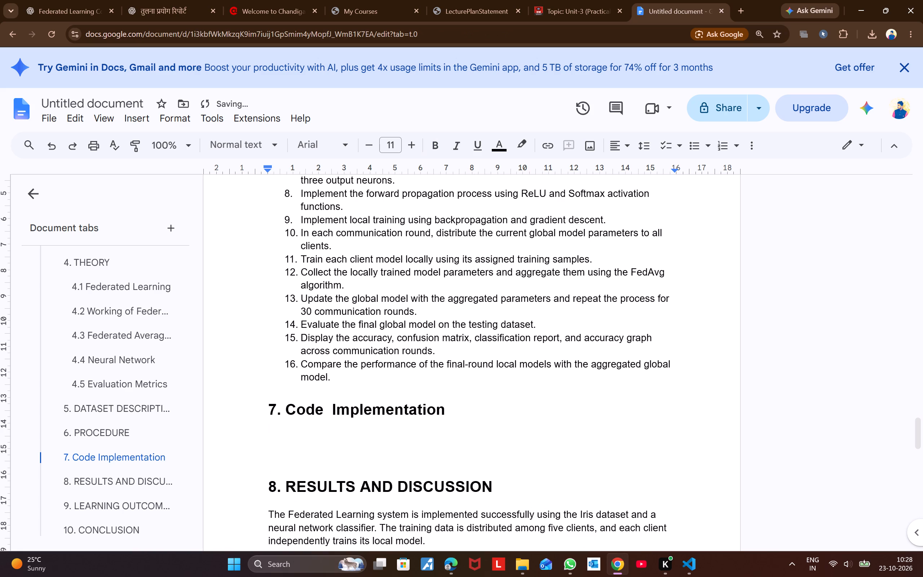
pyautogui.hotkey('shift', 'Return')
pyautogui.hotkey('shift', 'Return')
pyautogui.hotkey('shift', 'Return')
pyautogui.hotkey('shift', 'Return')
pyautogui.hotkey('shift', 'Return')
pyautogui.hotkey('shift', 'Return')
pyautogui.hotkey('shift', 'Return')
pyautogui.hotkey('shift', 'Return')
pyautogui.hotkey('shift', 'Return')
pyautogui.hotkey('shift', 'Return')
pyautogui.hotkey('shift', 'Return')
pyautogui.hotkey('shift', 'Return')
pyautogui.hotkey('shift', 'Return')
pyautogui.hotkey('shift', 'Return')
pyautogui.hotkey('shift', 'Return')
pyautogui.hotkey('shift', 'Return')
pyautogui.hotkey('shift', 'Return')
pyautogui.hotkey('shift', 'Return')
pyautogui.hotkey('shift', 'Return')
pyautogui.hotkey('shift', 'Return')
pyautogui.hotkey('shift', 'Return')
pyautogui.hotkey('shift', 'Return')
pyautogui.hotkey('shift', 'Return')
pyautogui.hotkey('shift', 'Return')
pyautogui.hotkey('shift', 'Return')
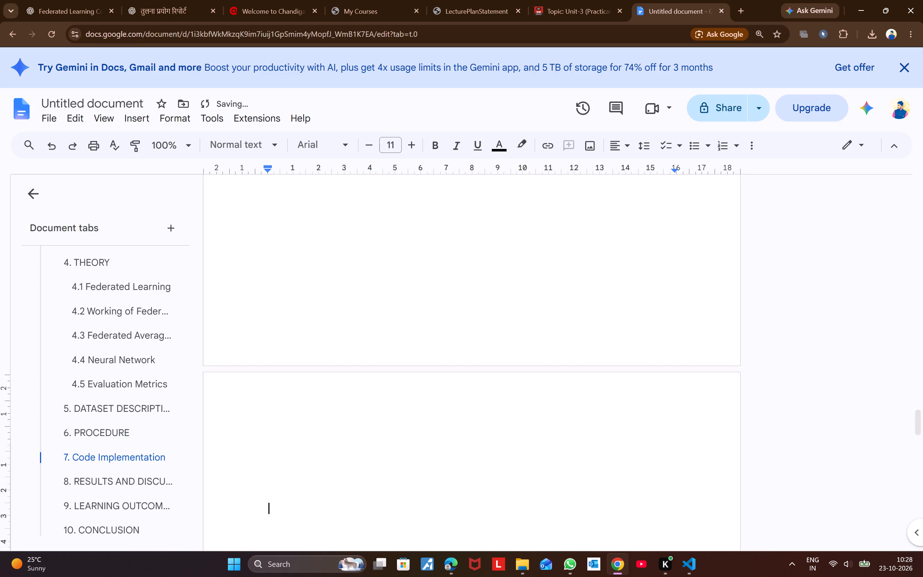
pyautogui.hotkey('shift', 'Return')
pyautogui.hotkey('shift', 'Return')
pyautogui.hotkey('shift', 'Return')
pyautogui.hotkey('shift', 'Return')
pyautogui.hotkey('shift', 'Return')
pyautogui.hotkey('shift', 'Return')
pyautogui.hotkey('shift', 'Return')
pyautogui.hotkey('shift', 'Return')
pyautogui.hotkey('shift', 'Return')
pyautogui.hotkey('shift', 'Return')
pyautogui.hotkey('shift', 'Return')
pyautogui.hotkey('shift', 'Return')
pyautogui.hotkey('shift', 'Return')
pyautogui.hotkey('shift', 'Return')
pyautogui.hotkey('shift', 'Return')
pyautogui.hotkey('shift', 'Return')
pyautogui.hotkey('shift', 'Return')
pyautogui.hotkey('shift', 'Return')
pyautogui.hotkey('shift', 'Return')
pyautogui.hotkey('shift', 'Return')
pyautogui.hotkey('shift', 'Return')
pyautogui.hotkey('shift', 'Return')
pyautogui.hotkey('shift', 'Return')
pyautogui.hotkey('shift', 'Return')
pyautogui.hotkey('shift', 'Return')
pyautogui.hotkey('shift', 'Return')
pyautogui.hotkey('shift', 'Return')
pyautogui.hotkey('shift', 'Return')
pyautogui.hotkey('shift', 'Return')
pyautogui.hotkey('shift', 'Return')
pyautogui.hotkey('shift', 'Return')
pyautogui.hotkey('shift', 'Return')
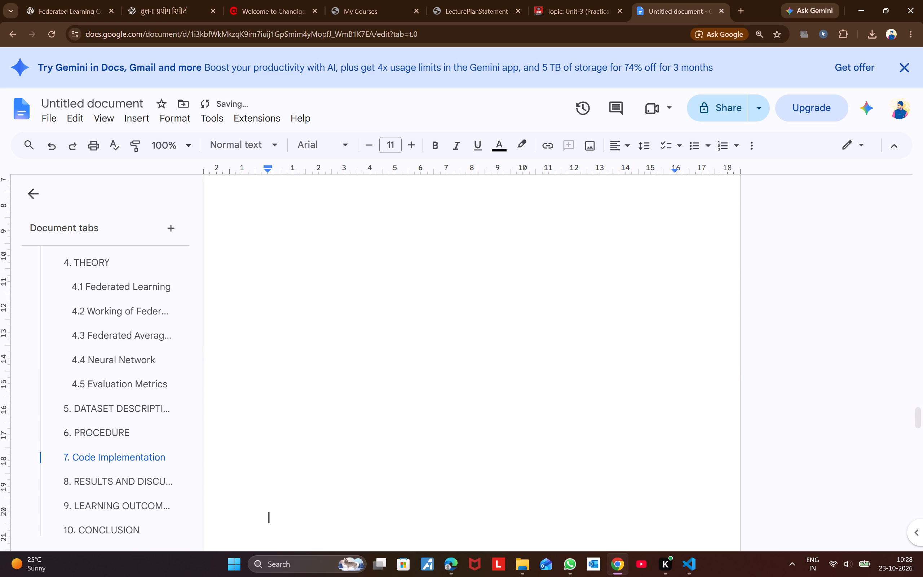
pyautogui.hotkey('shift', 'Return')
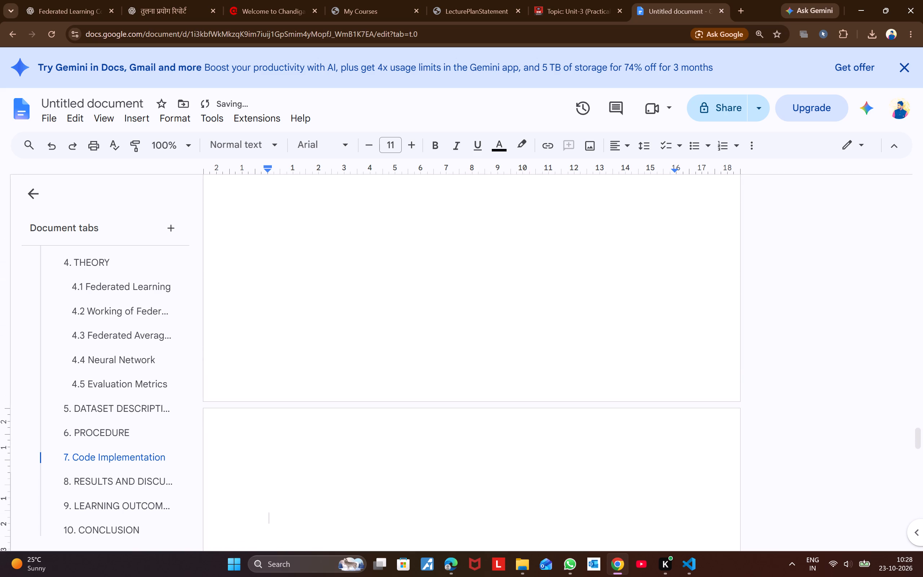
pyautogui.scroll(13, 694, 272)
pyautogui.scroll(8, 670, 267)
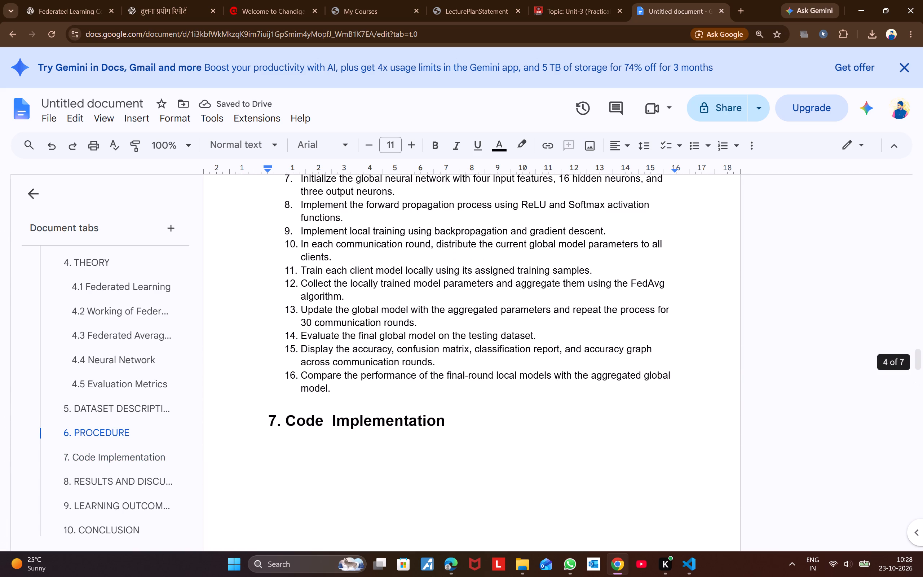
# Adjust the spacing directly under the "7. Code Implementation" heading with line breaks, leaving the insertion point two lines below it.
pyautogui.click(485, 417)
pyautogui.hotkey('shift', 'Return')
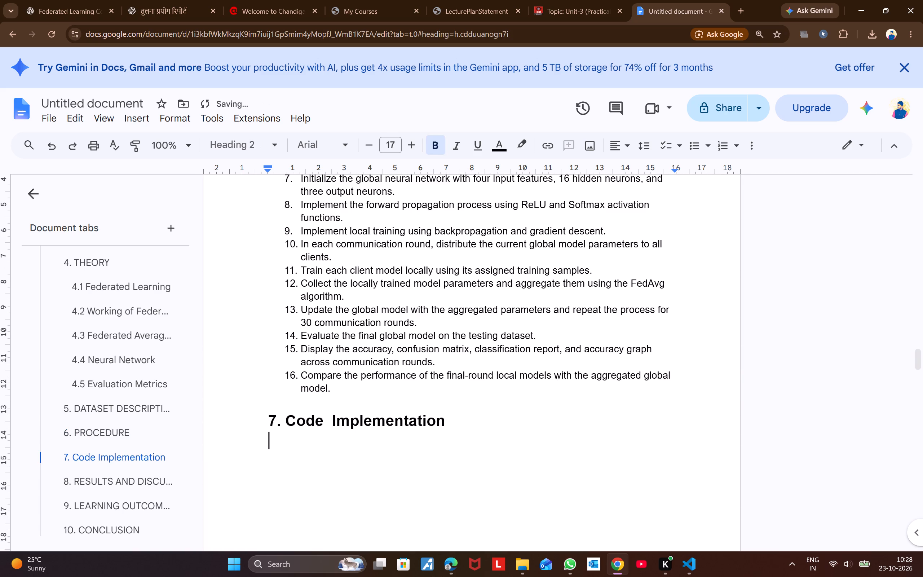
pyautogui.scroll(-4, 806, 486)
pyautogui.scroll(-3, 403, 225)
pyautogui.scroll(3, 409, 226)
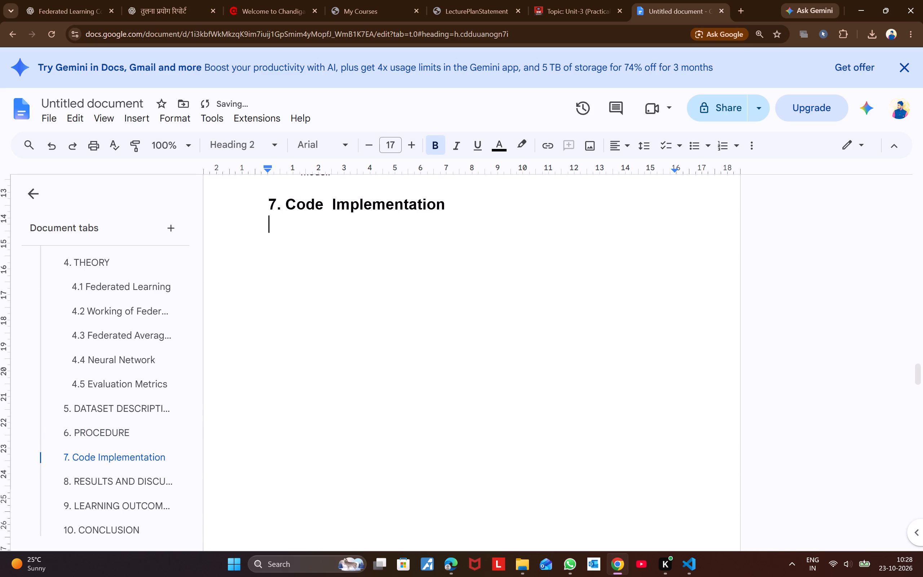
pyautogui.write('fg')
pyautogui.press('BackSpace')
pyautogui.press('BackSpace')
pyautogui.click(340, 288)
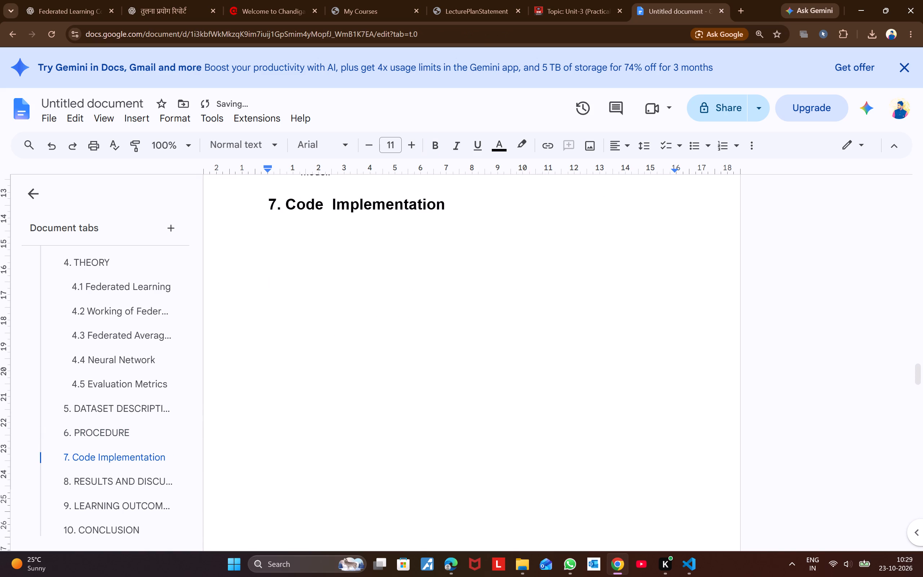
pyautogui.press('k')
pyautogui.press('BackSpace')
pyautogui.press('BackSpace')
pyautogui.press('BackSpace')
pyautogui.press('BackSpace')
pyautogui.press('BackSpace')
pyautogui.hotkey('shift', 'Return')
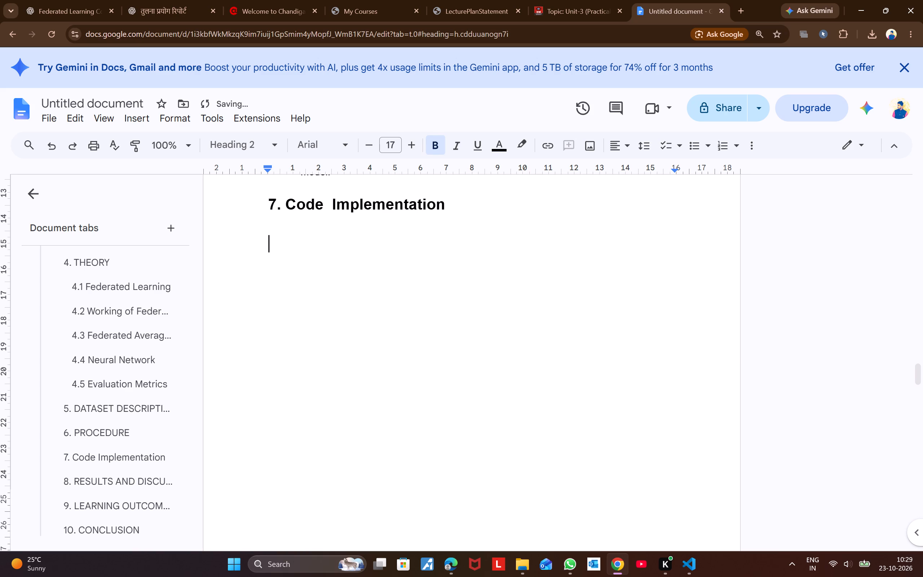
pyautogui.scroll(-5, 371, 213)
pyautogui.scroll(5, 371, 212)
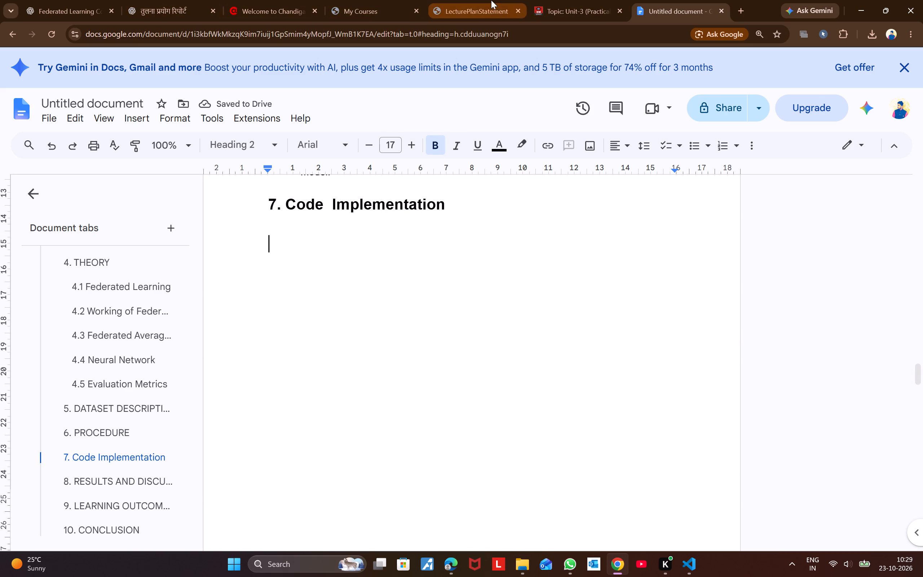
# Switch to VS Code and tile the exp9fedralrl.ipynb notebook side by side with the document window.
pyautogui.click(696, 528)
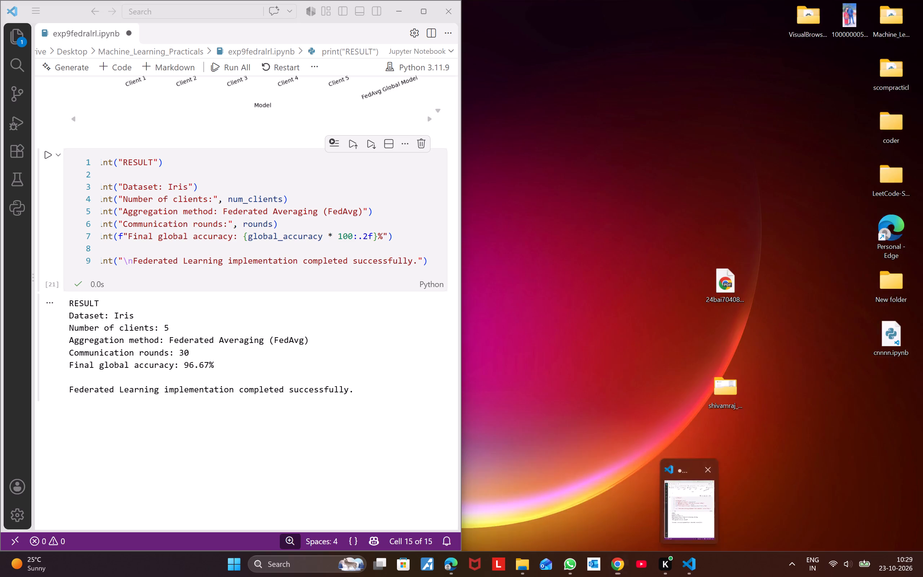
pyautogui.scroll(15, 321, 371)
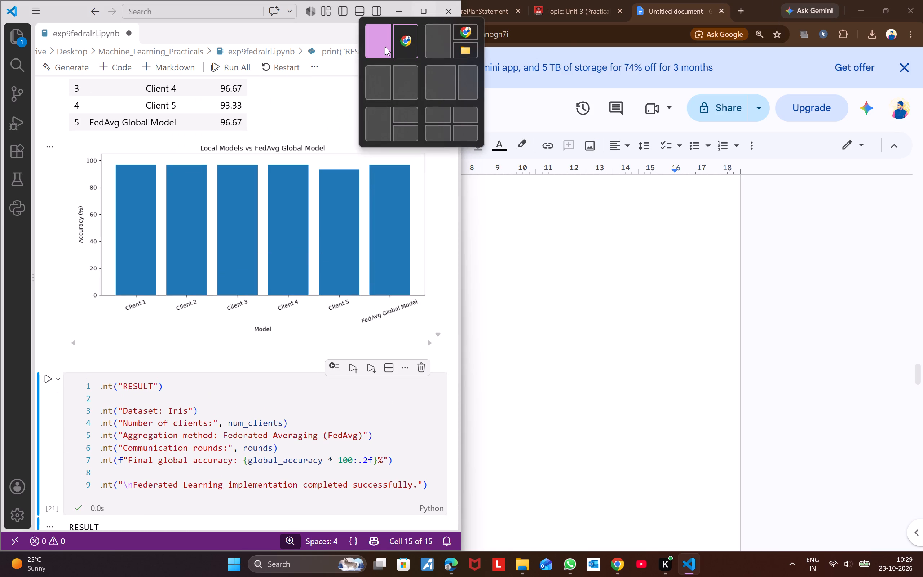
pyautogui.click(385, 47)
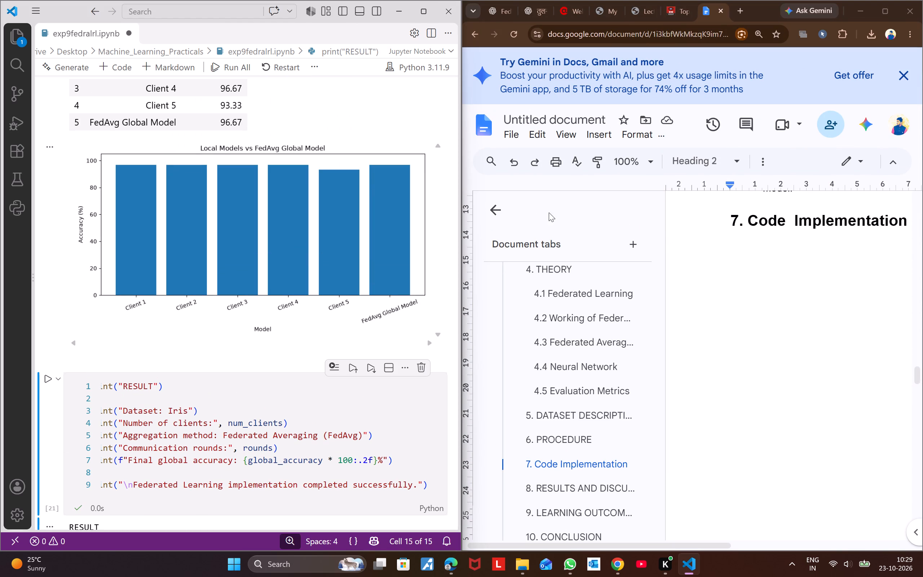
# Hide the document outline and zoom the browser page out to 90%.
pyautogui.click(500, 211)
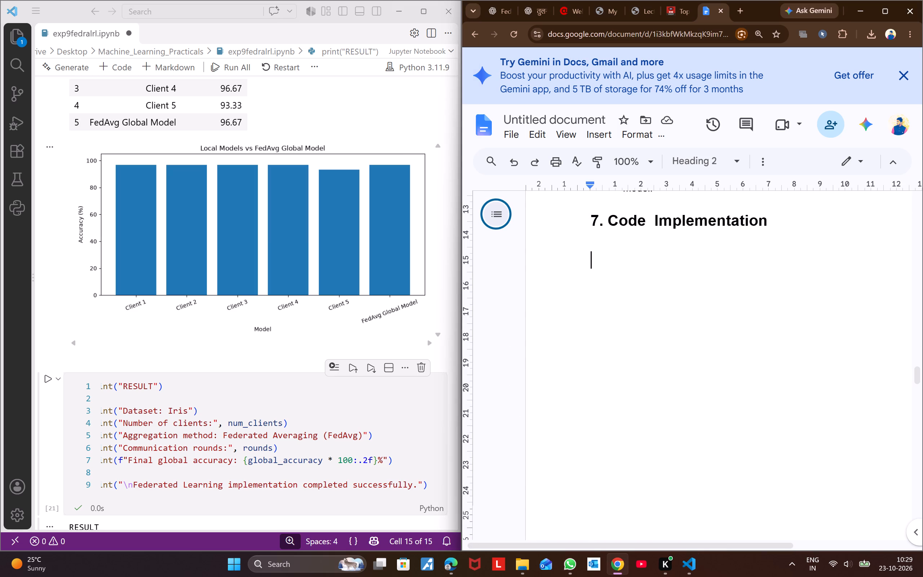
pyautogui.keyDown('ctrl'); pyautogui.scroll(-1, 789, 367); pyautogui.keyUp('ctrl')
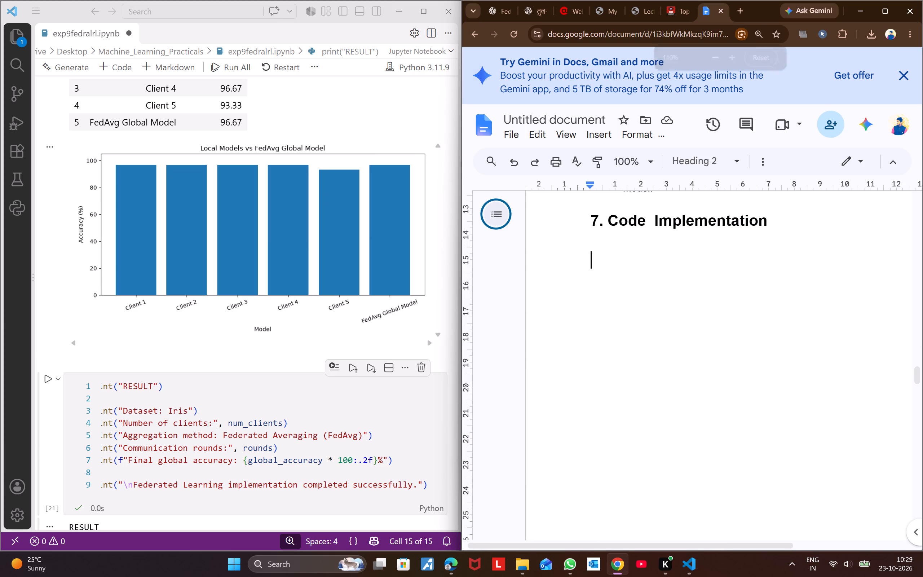
pyautogui.keyDown('ctrl'); pyautogui.scroll(-2, 788, 369); pyautogui.keyUp('ctrl')
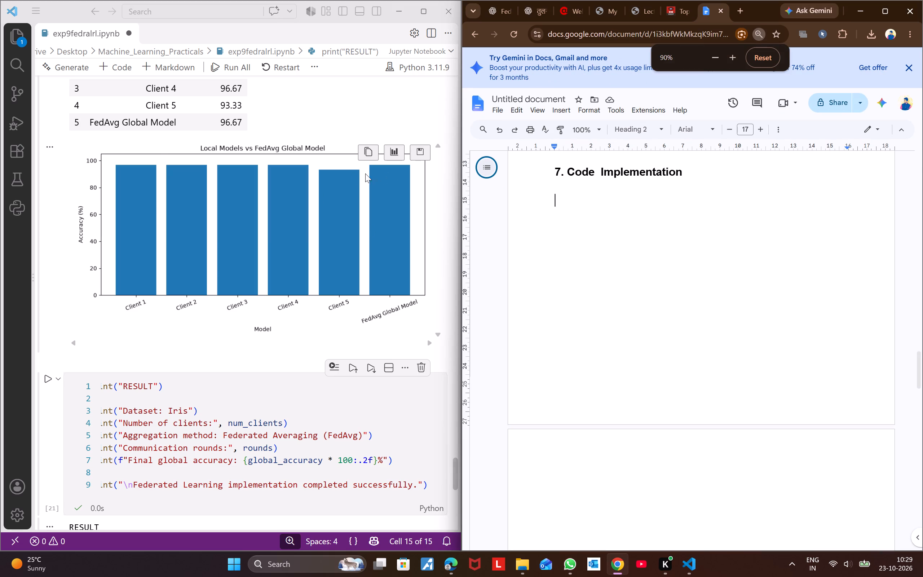
# Zoom the VS Code window out three levels so the notebook's first three cells fit on screen together.
pyautogui.scroll(20, 325, 179)
pyautogui.scroll(20, 325, 179)
pyautogui.scroll(13, 325, 179)
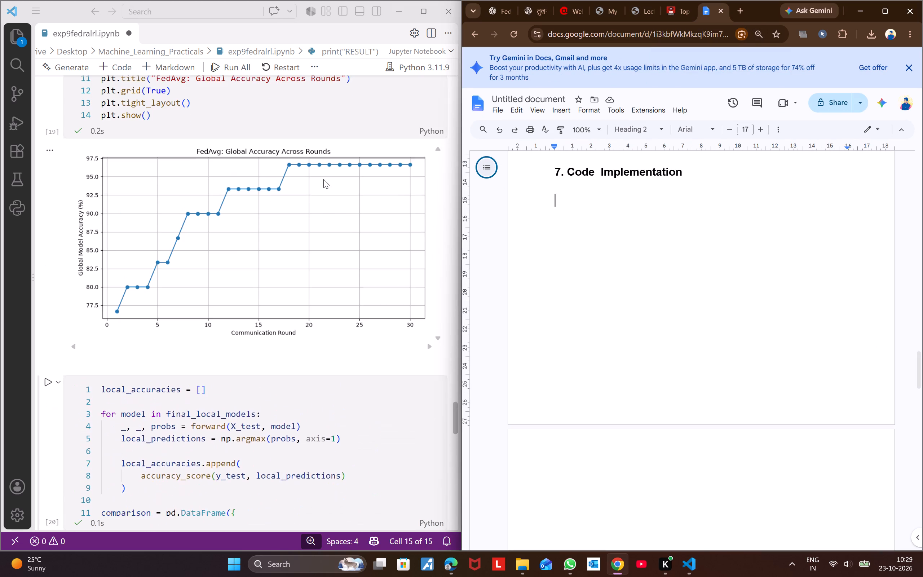
pyautogui.doubleClick(451, 408)
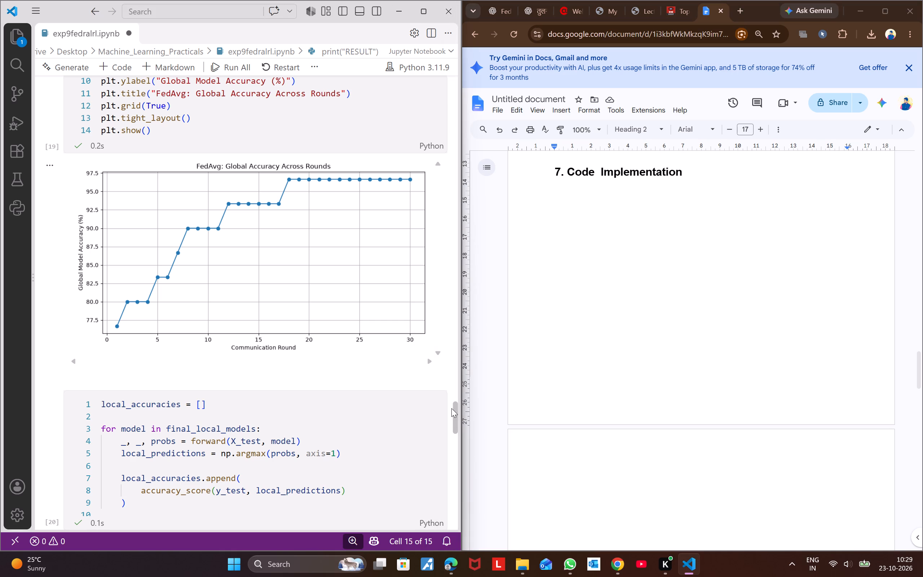
pyautogui.moveTo(454, 406); pyautogui.dragTo(633, 0)
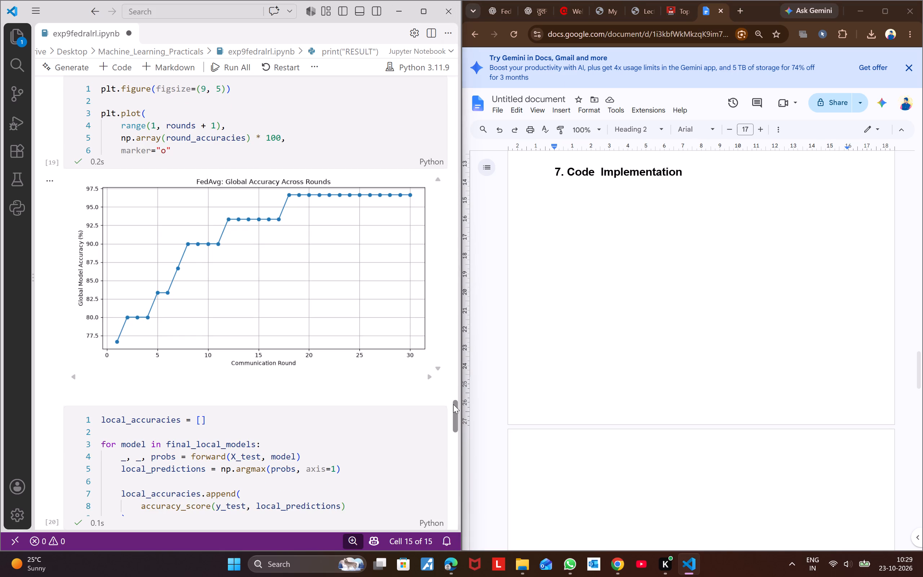
pyautogui.moveTo(453, 404); pyautogui.dragTo(512, 0)
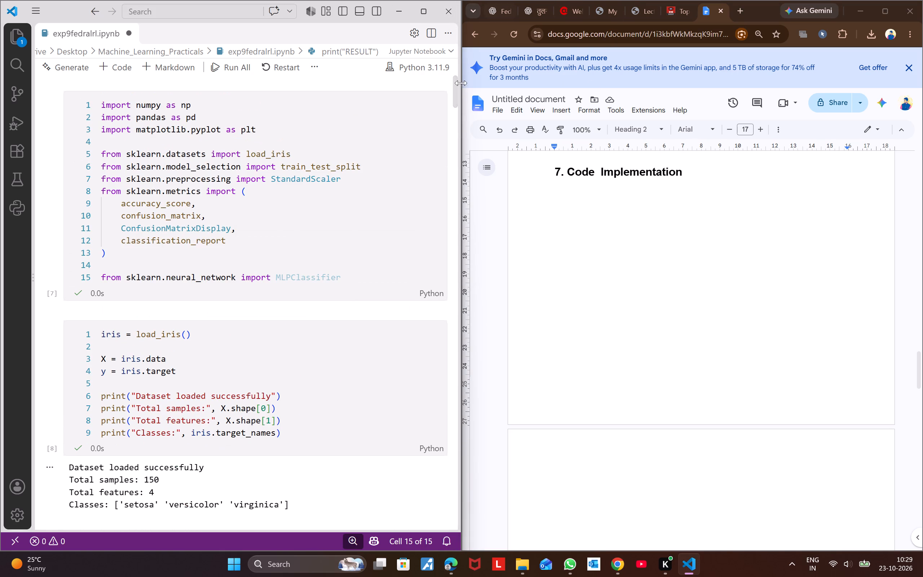
pyautogui.scroll(8, 270, 233)
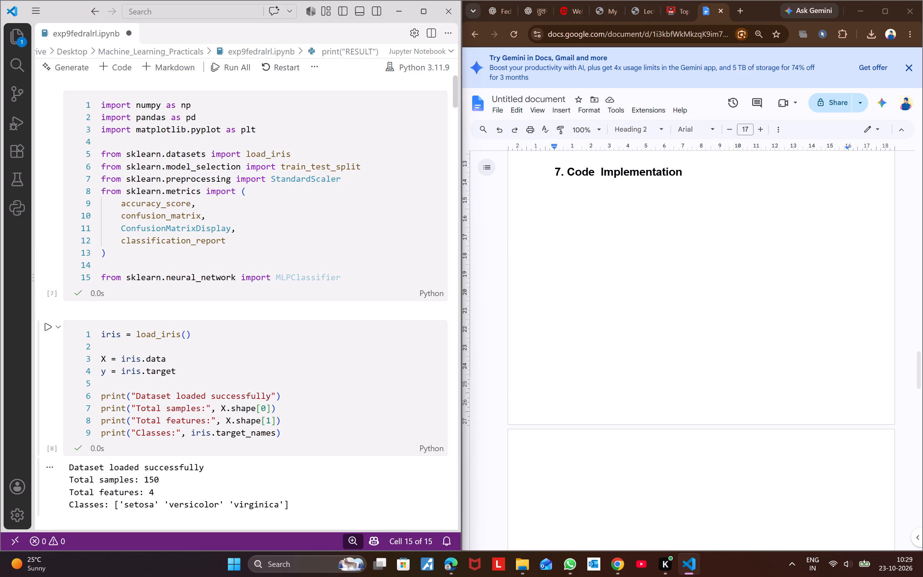
pyautogui.press('Print')
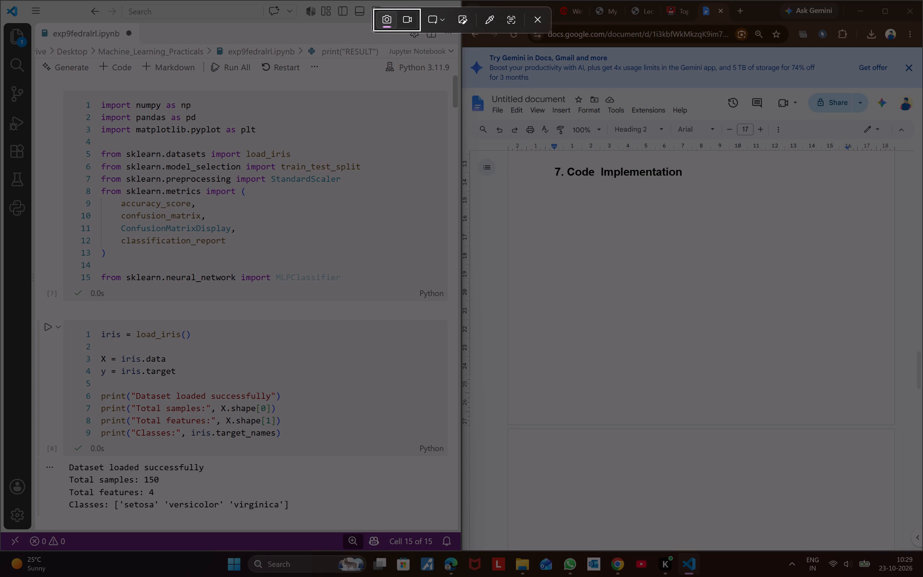
pyautogui.press('Escape')
pyautogui.keyDown('ctrl'); pyautogui.scroll(-4, 147, 297); pyautogui.keyUp('ctrl')
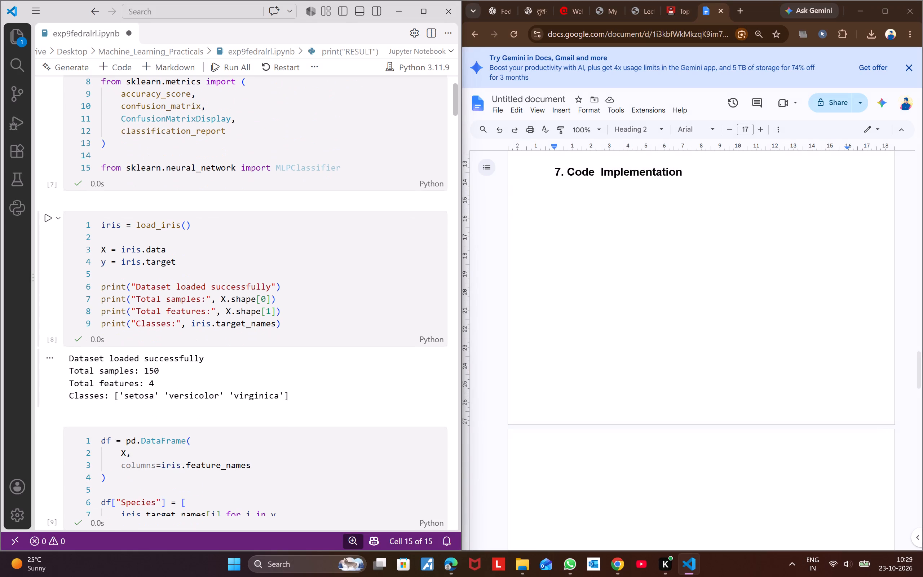
pyautogui.hotkey('ctrl', '-')
pyautogui.hotkey('ctrl', '-')
pyautogui.hotkey('ctrl', '-')
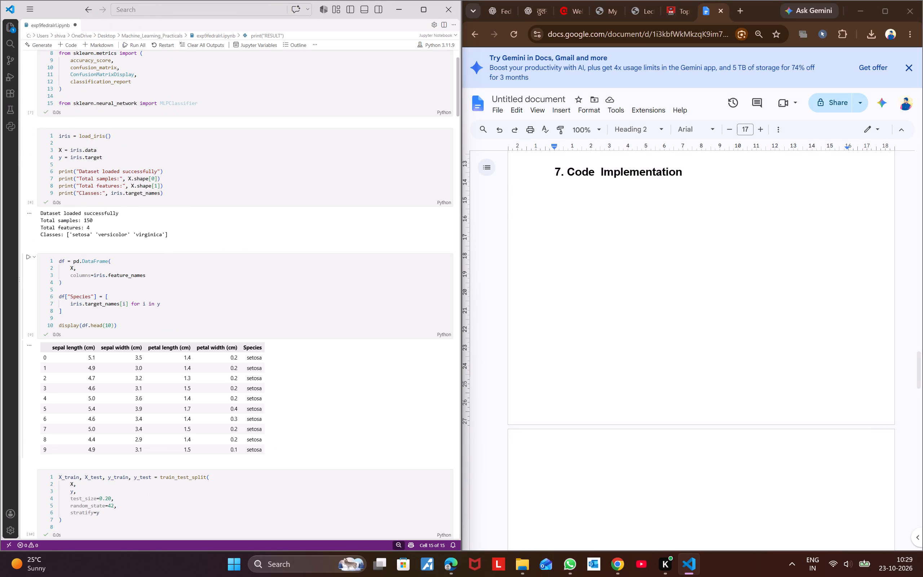
pyautogui.scroll(5, 163, 298)
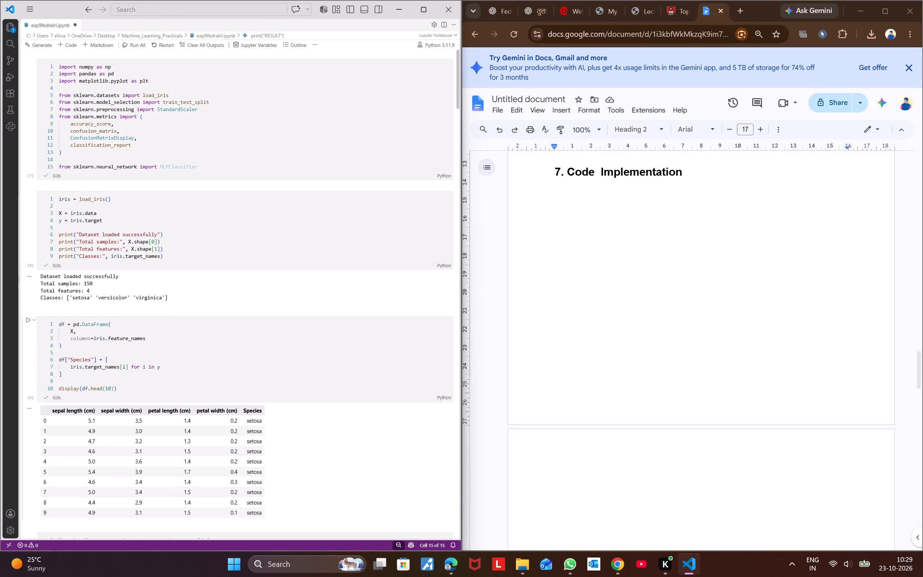
pyautogui.scroll(1, 308, 280)
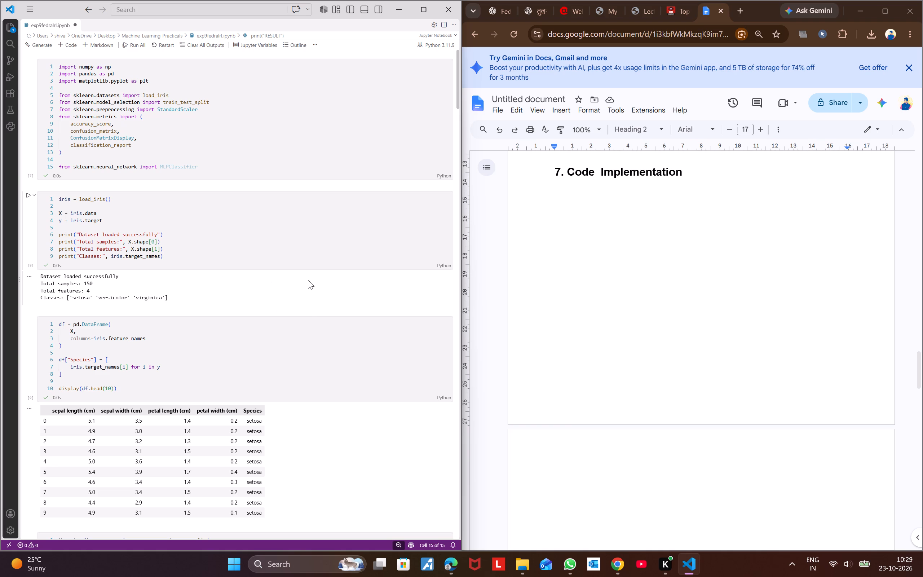
# Capture a screen snip of the notebook's import cell and load_iris cell, leaving out the printed output.
pyautogui.press('Print')
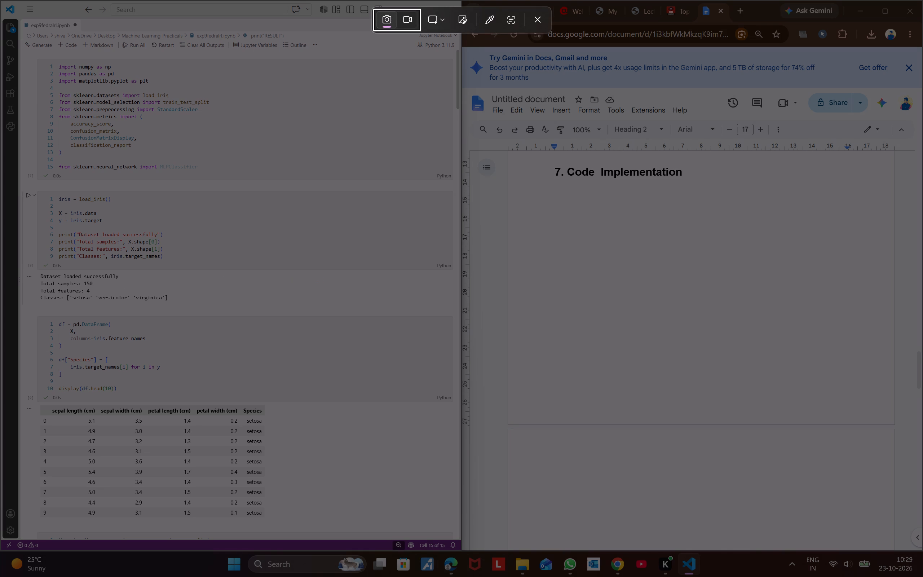
pyautogui.moveTo(30, 57); pyautogui.dragTo(150, 260)
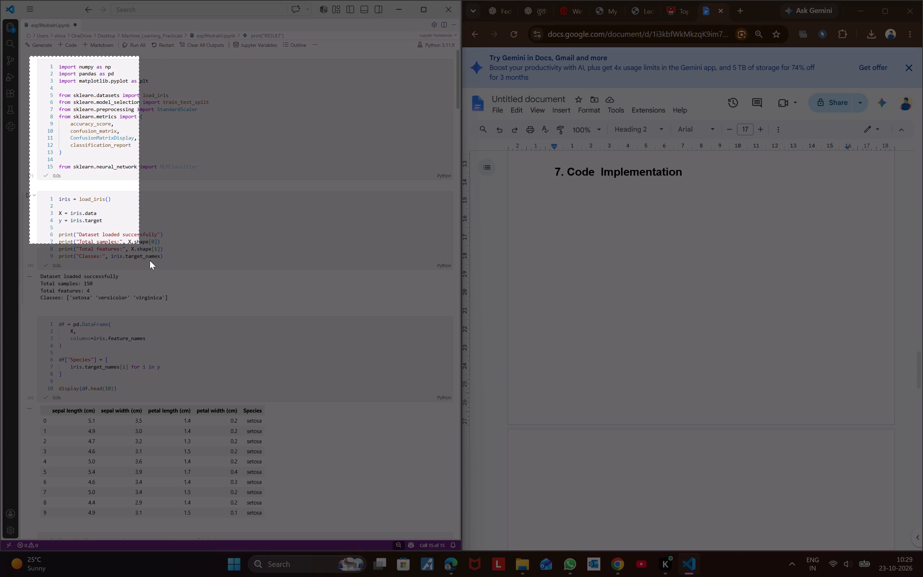
pyautogui.moveTo(150, 260); pyautogui.dragTo(281, 308)
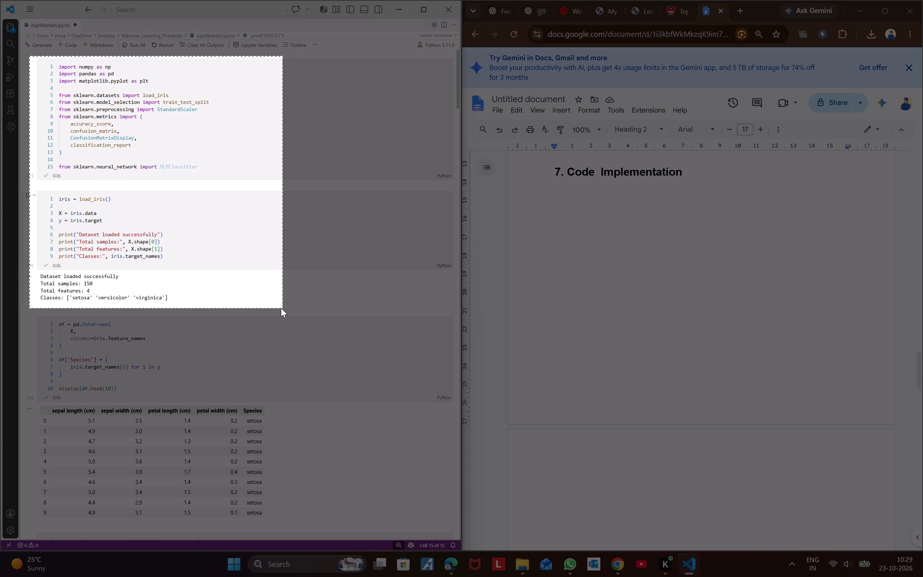
pyautogui.moveTo(281, 308); pyautogui.dragTo(242, 304)
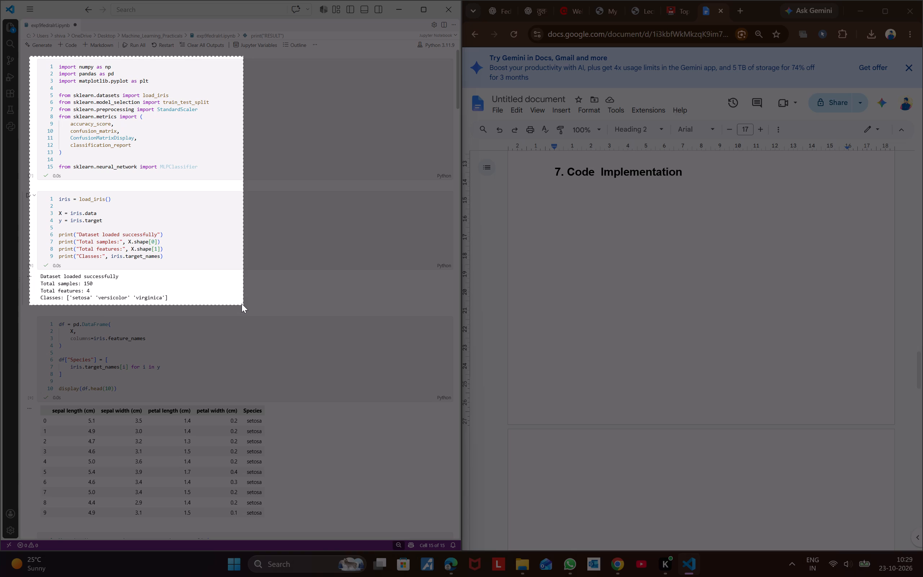
pyautogui.moveTo(242, 304); pyautogui.dragTo(218, 304)
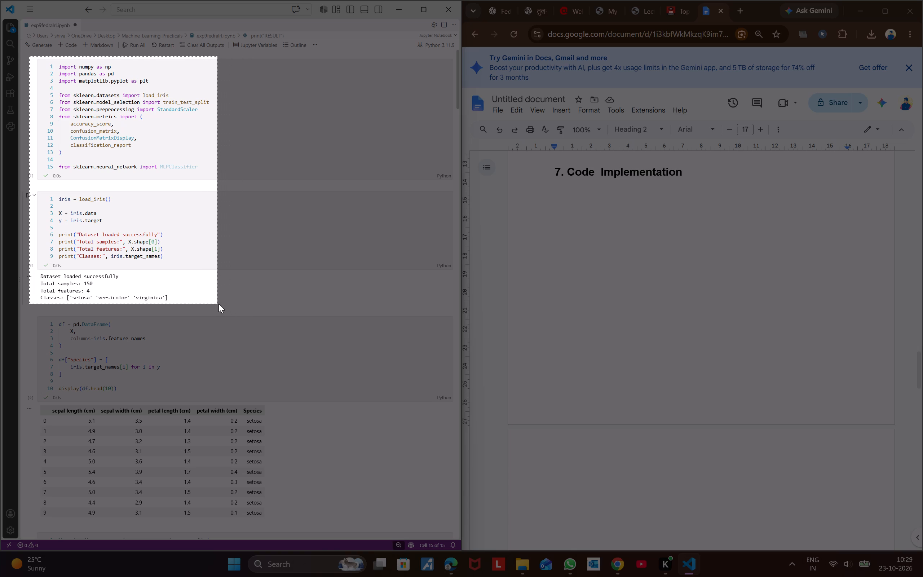
pyautogui.moveTo(218, 304); pyautogui.dragTo(215, 304)
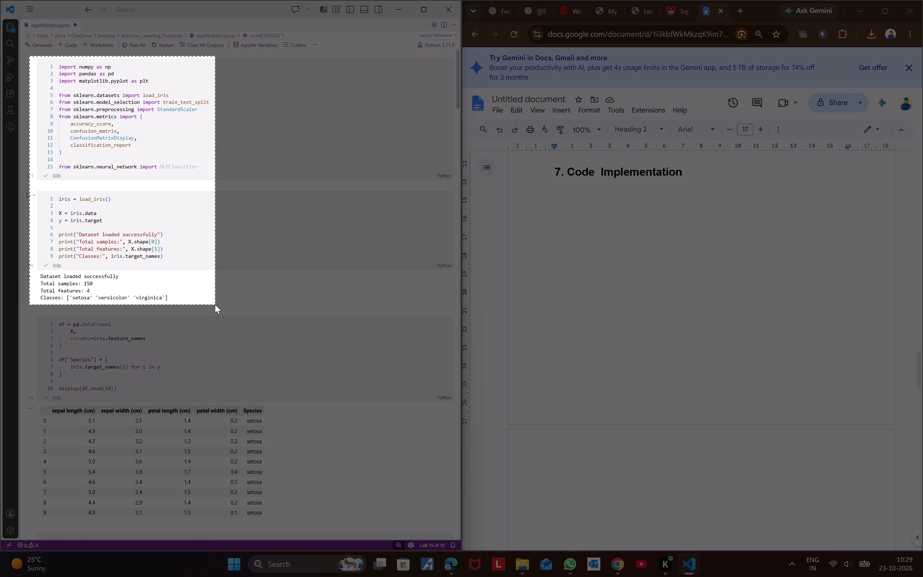
pyautogui.moveTo(215, 304); pyautogui.dragTo(240, 262)
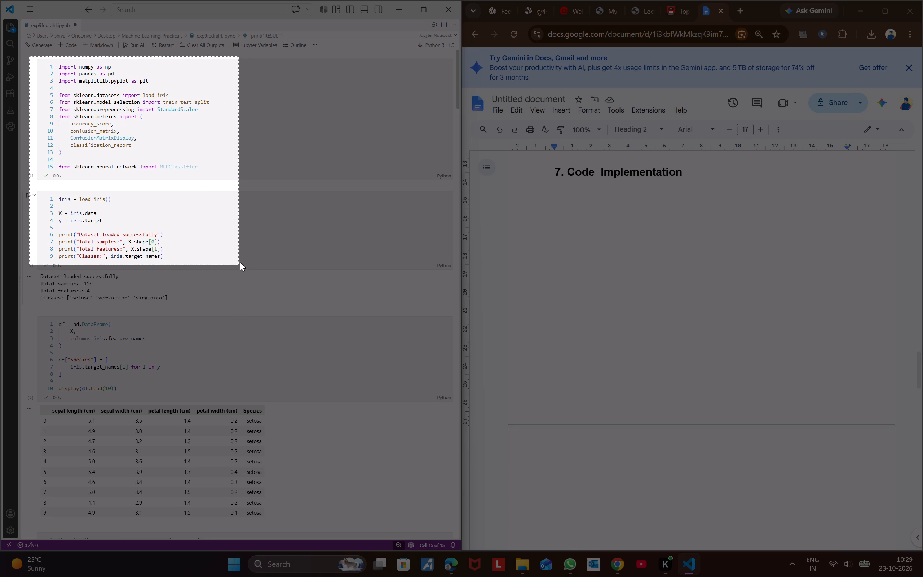
pyautogui.moveTo(240, 262); pyautogui.dragTo(223, 273)
# Open the captured snip in Snipping Tool, minimize it, and paste the image beneath the "7. Code Implementation" heading in the document.
pyautogui.rightClick(792, 412)
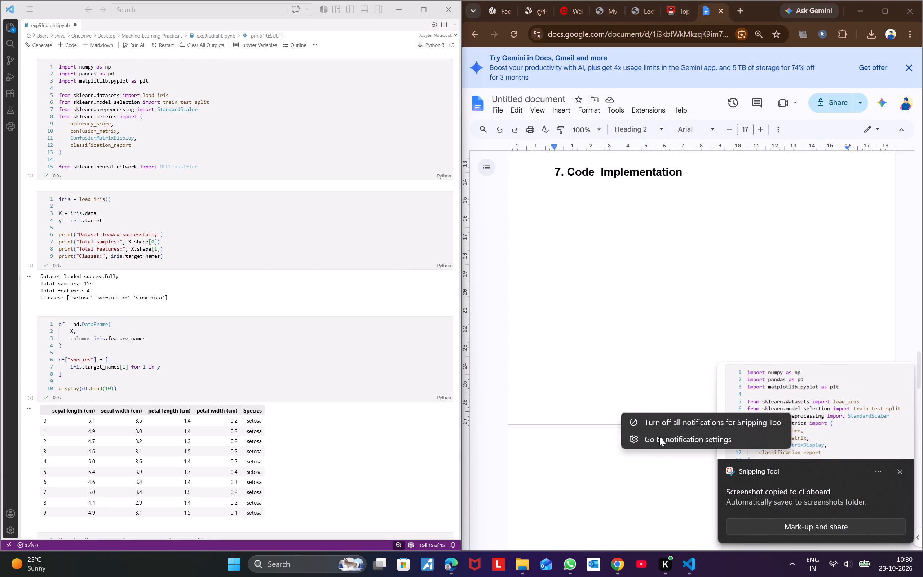
pyautogui.click(821, 387)
pyautogui.click(822, 385)
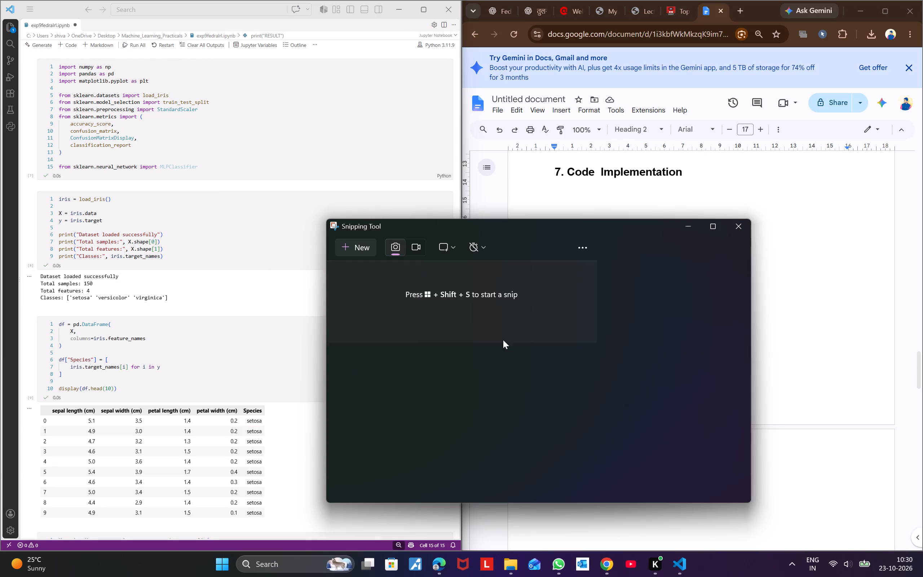
pyautogui.rightClick(491, 322)
pyautogui.click(522, 352)
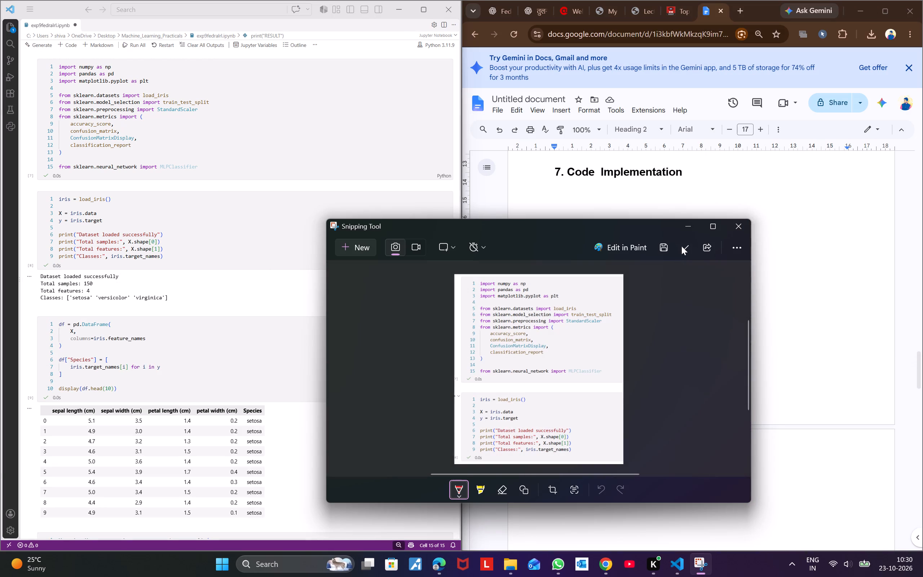
pyautogui.click(688, 228)
pyautogui.click(564, 202)
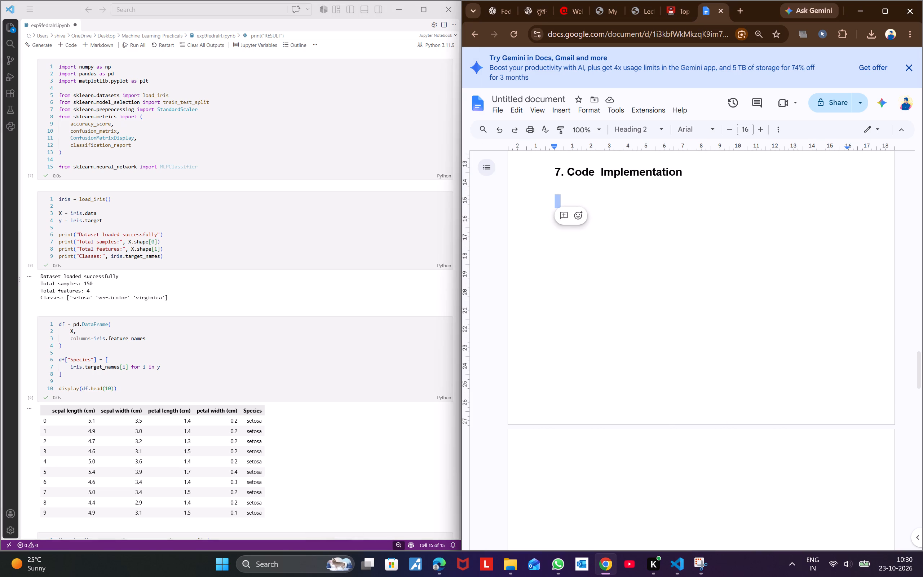
pyautogui.hotkey('ctrl', 'v')
# Adjust the pasted code screenshot's height, keeping its width, so it fits directly beneath the "7. Code Implementation" heading on the same page.
pyautogui.click(678, 291)
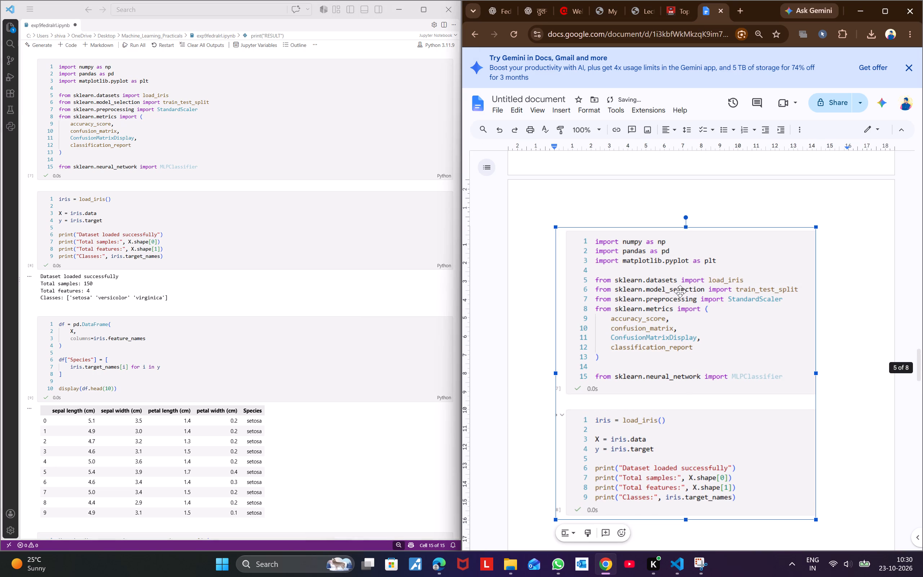
pyautogui.moveTo(684, 517); pyautogui.dragTo(719, 405)
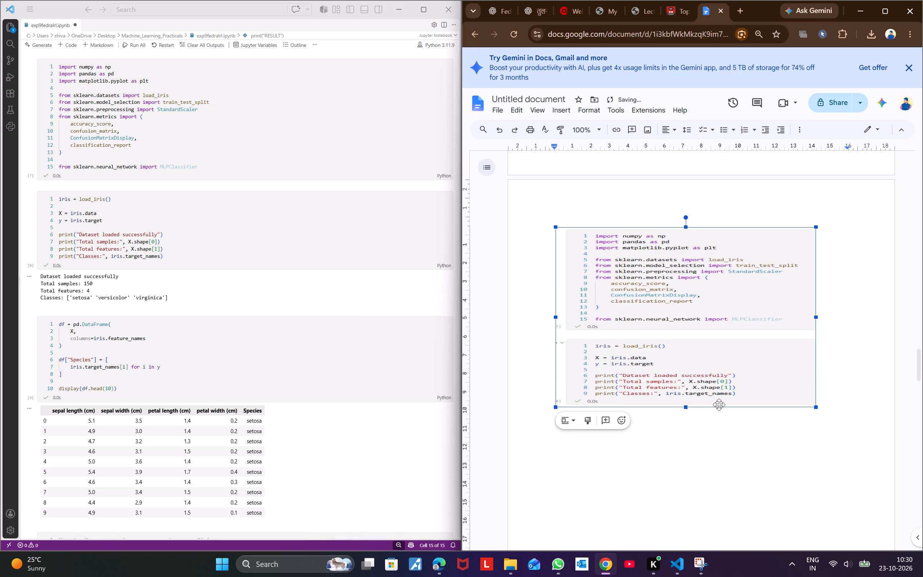
pyautogui.scroll(7, 728, 385)
pyautogui.scroll(-4, 728, 384)
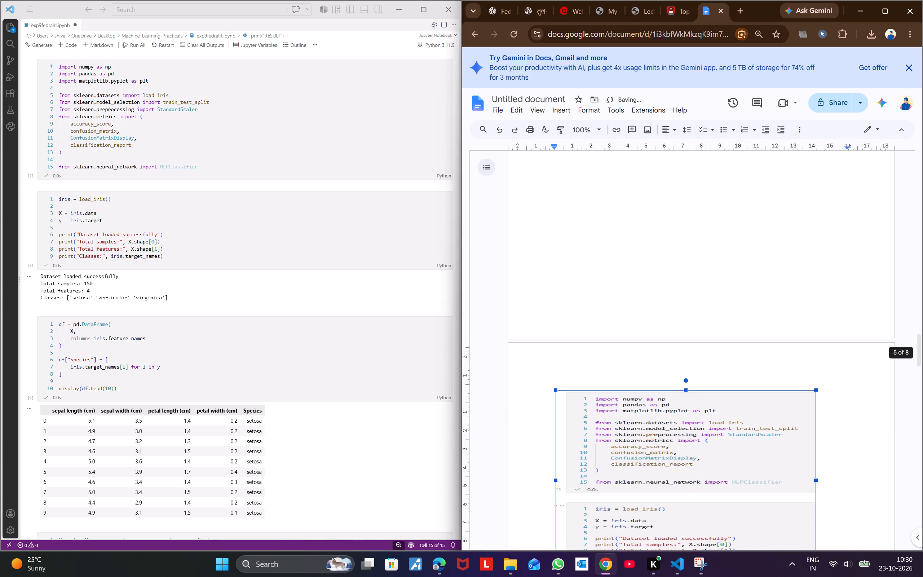
pyautogui.click(686, 387)
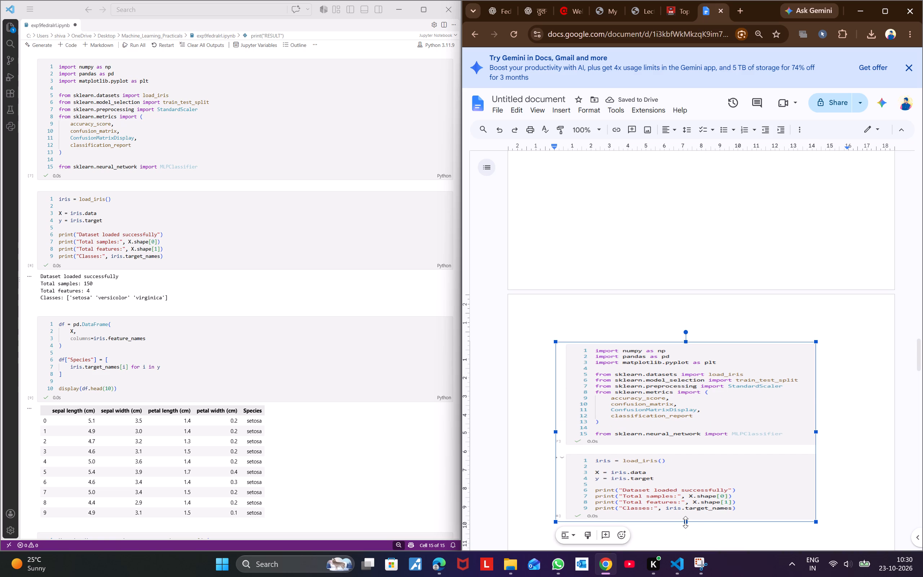
pyautogui.moveTo(686, 521); pyautogui.dragTo(704, 446)
pyautogui.scroll(4, 703, 331)
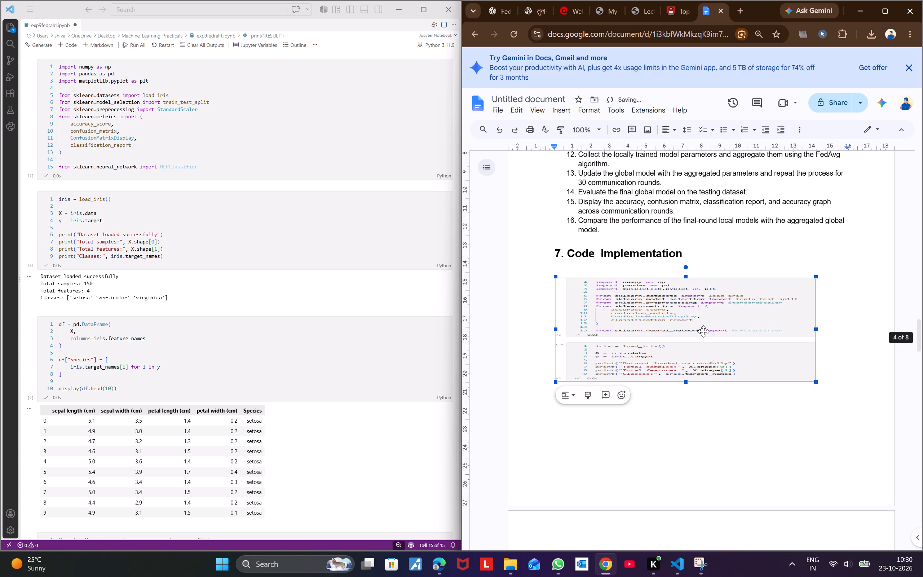
pyautogui.scroll(4, 703, 331)
pyautogui.scroll(-3, 705, 331)
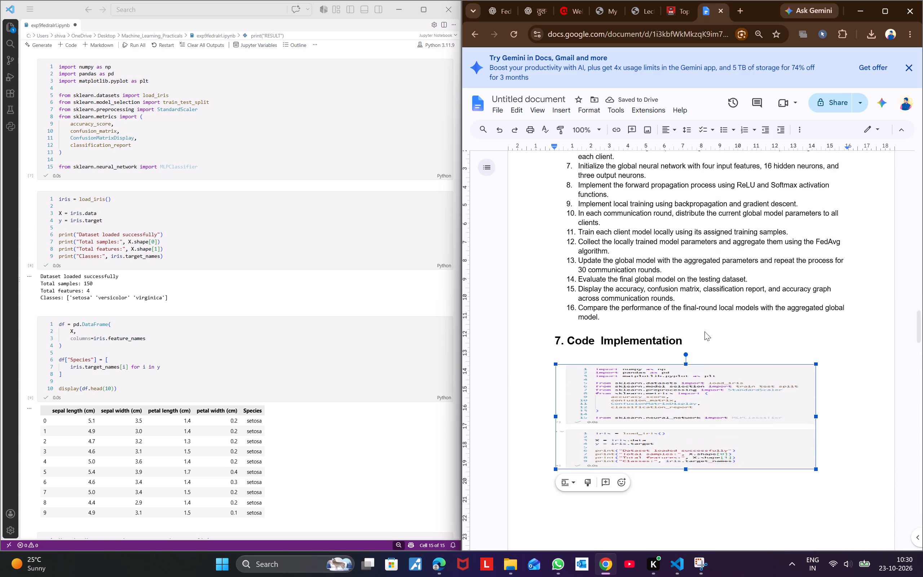
pyautogui.click(679, 384)
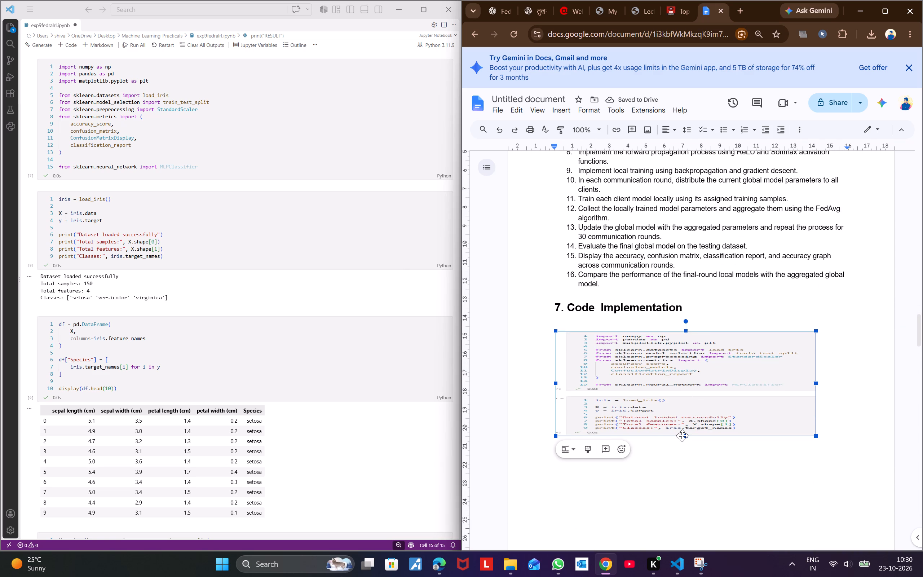
pyautogui.moveTo(686, 434); pyautogui.dragTo(682, 454)
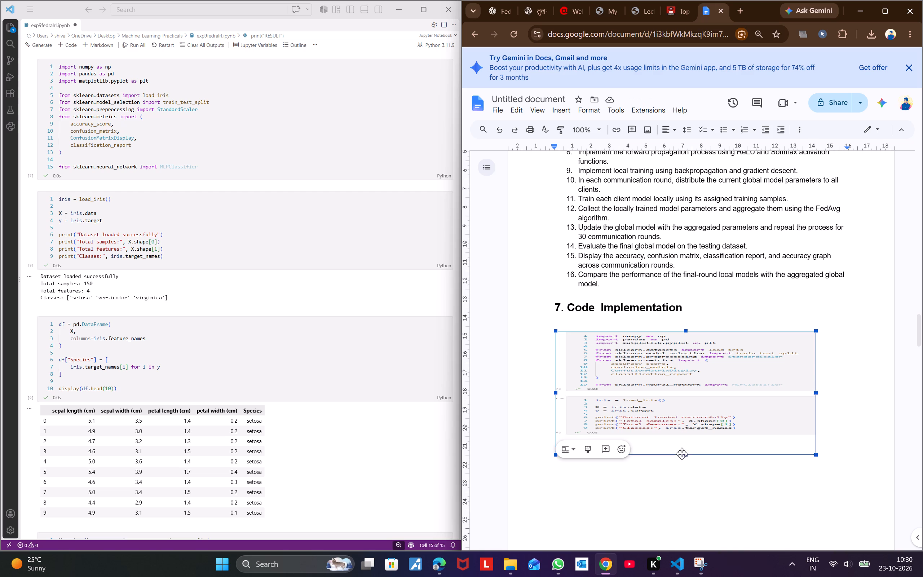
pyautogui.moveTo(682, 454); pyautogui.dragTo(668, 497)
pyautogui.scroll(-2, 720, 420)
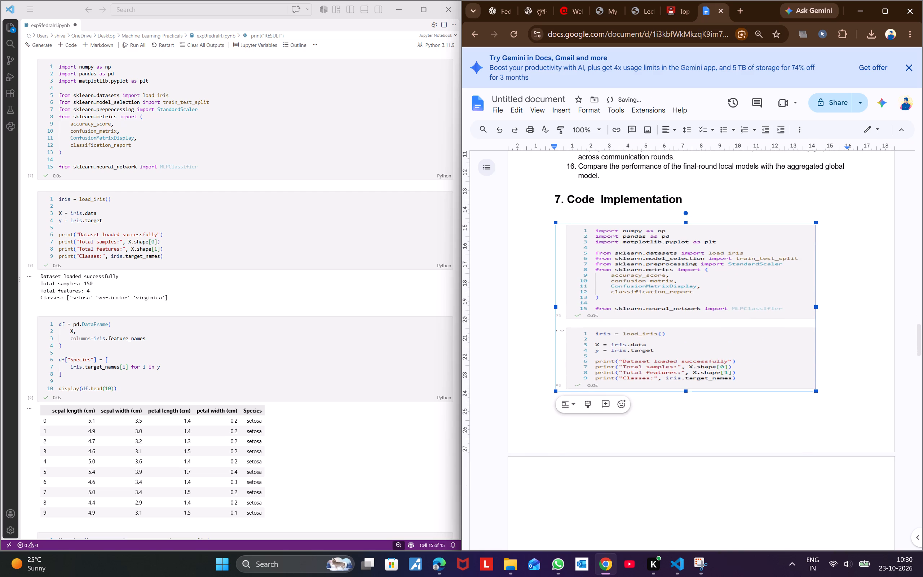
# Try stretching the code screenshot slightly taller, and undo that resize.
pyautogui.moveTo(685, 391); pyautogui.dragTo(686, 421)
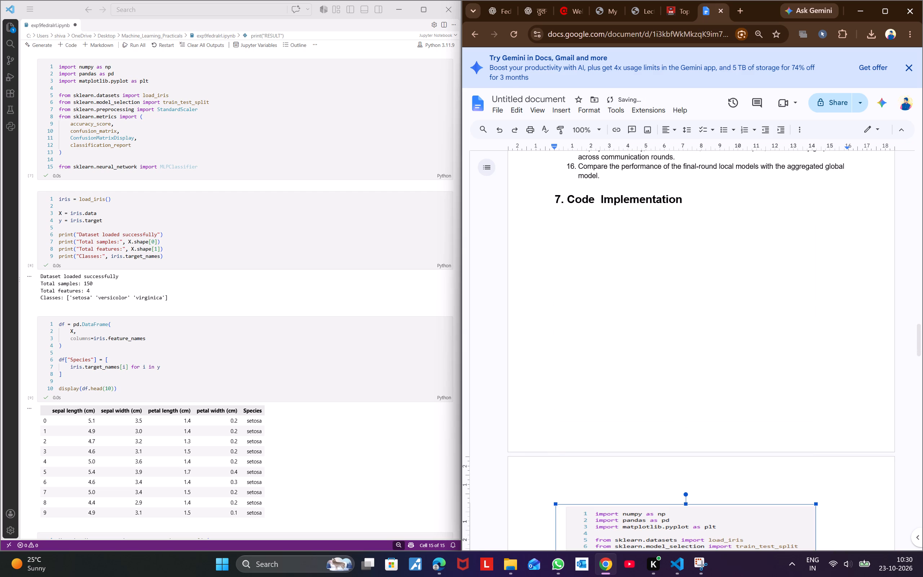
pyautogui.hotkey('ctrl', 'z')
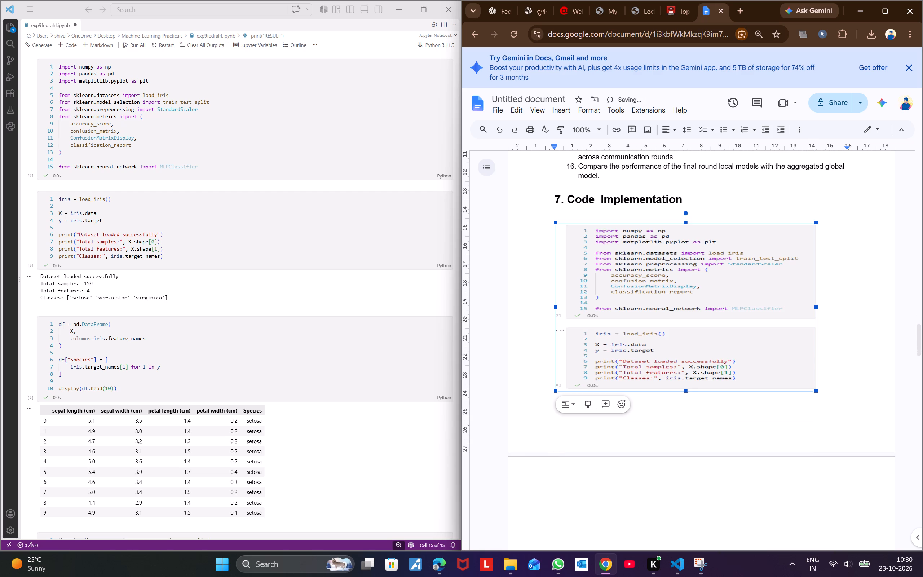
# Join the "7. Code Implementation" heading onto the end of procedure item 16, undoing the paragraph break tried between them.
pyautogui.click(565, 186)
pyautogui.click(541, 194)
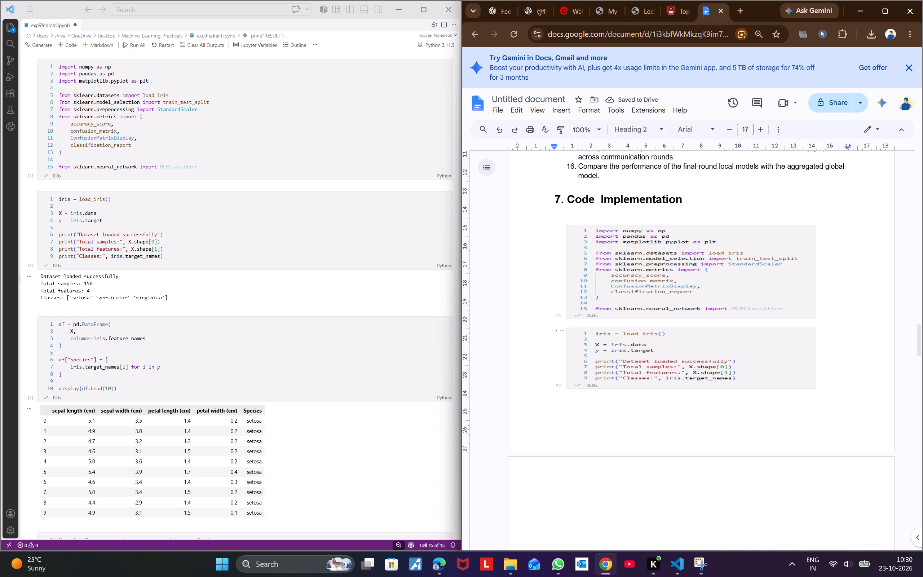
pyautogui.press('BackSpace')
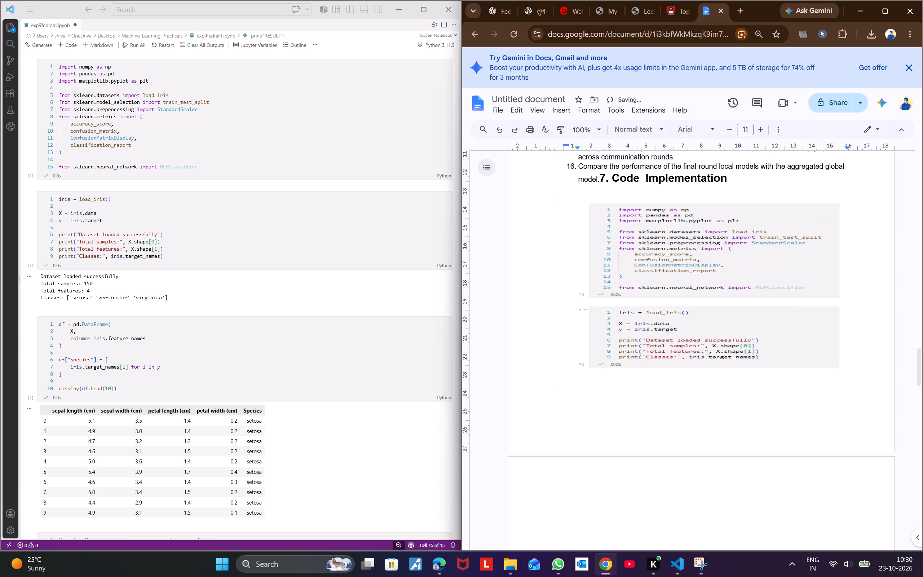
pyautogui.press('Return')
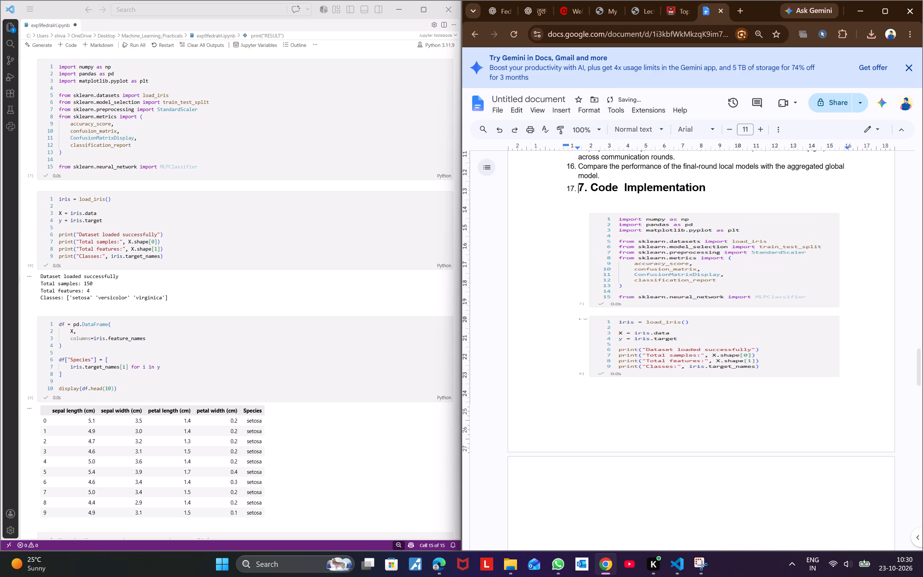
pyautogui.hotkey('ctrl', 'z')
# Trim the end of procedure item 16 back to "aggregated gl" and put the "7. Code Implementation" heading on a new line directly below.
pyautogui.press('BackSpace')
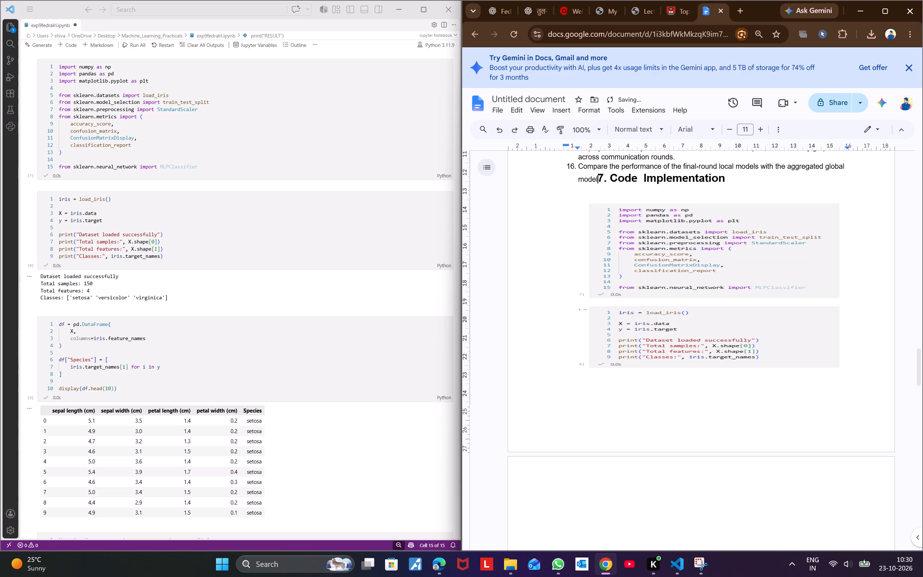
pyautogui.press('BackSpace')
pyautogui.press('BackSpace')
pyautogui.press('BackSpace')
pyautogui.press('BackSpace')
pyautogui.press('BackSpace')
pyautogui.press('BackSpace')
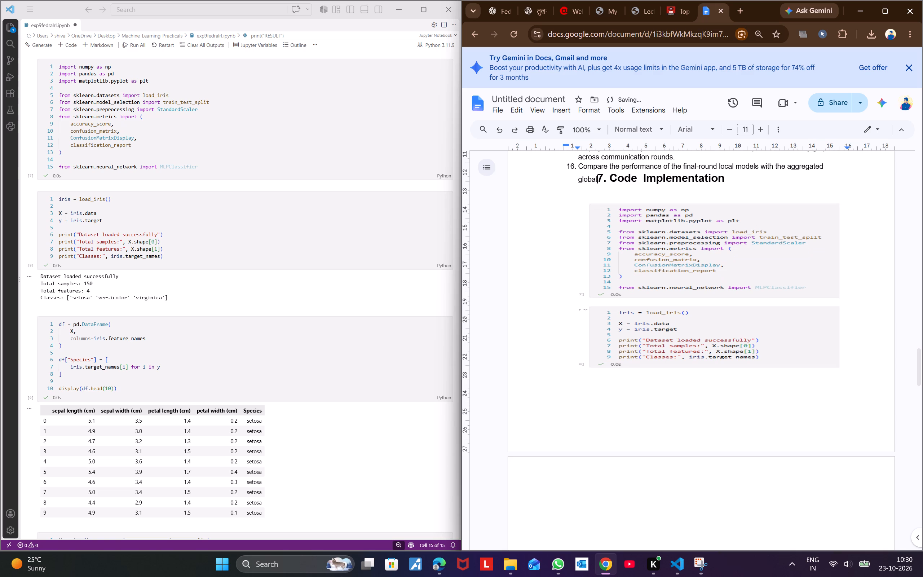
pyautogui.press('BackSpace')
pyautogui.press('BackSpace')
pyautogui.press('BackSpace')
pyautogui.press('BackSpace')
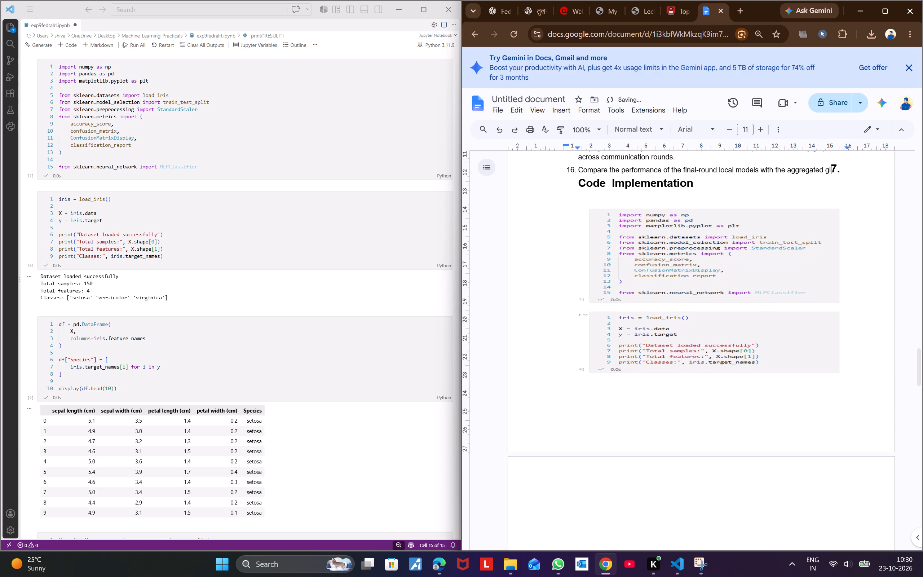
pyautogui.hotkey('shift', 'Return')
# Enlarge the code screenshot under "7. Code Implementation" in height and width, undoing the last height stretch to keep it on the same page.
pyautogui.click(552, 235)
pyautogui.scroll(4, 565, 235)
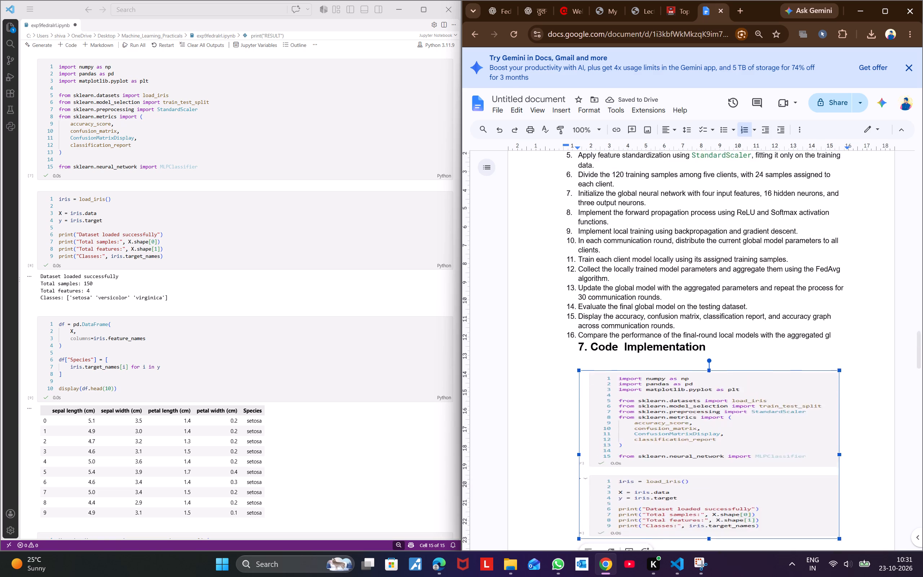
pyautogui.scroll(1, 565, 235)
pyautogui.scroll(-8, 565, 235)
pyautogui.click(736, 195)
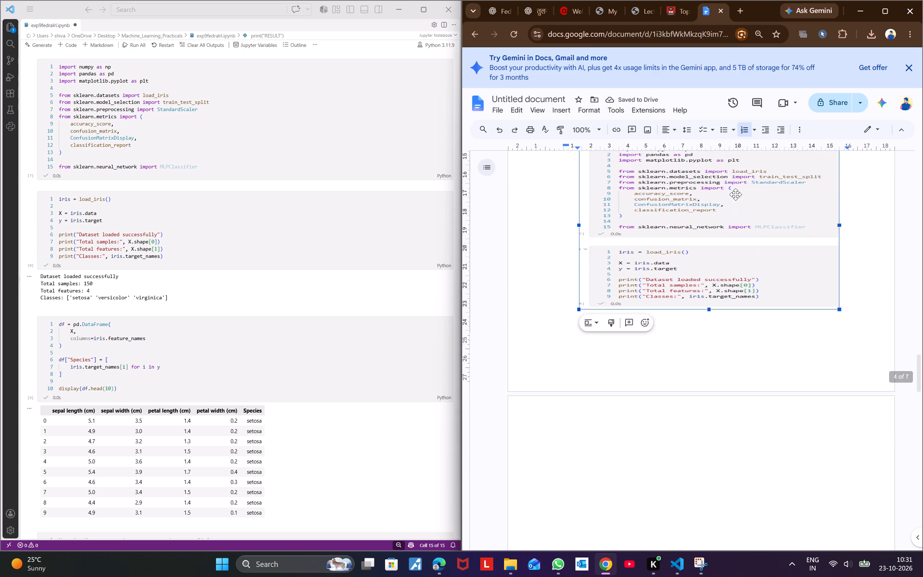
pyautogui.moveTo(709, 348); pyautogui.dragTo(707, 362)
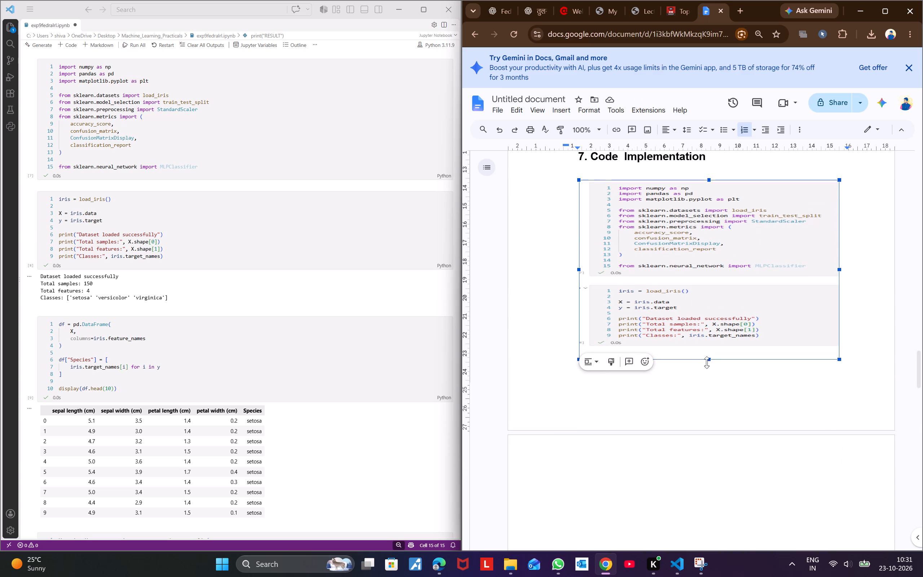
pyautogui.moveTo(707, 362); pyautogui.dragTo(706, 363)
pyautogui.moveTo(710, 362); pyautogui.dragTo(710, 373)
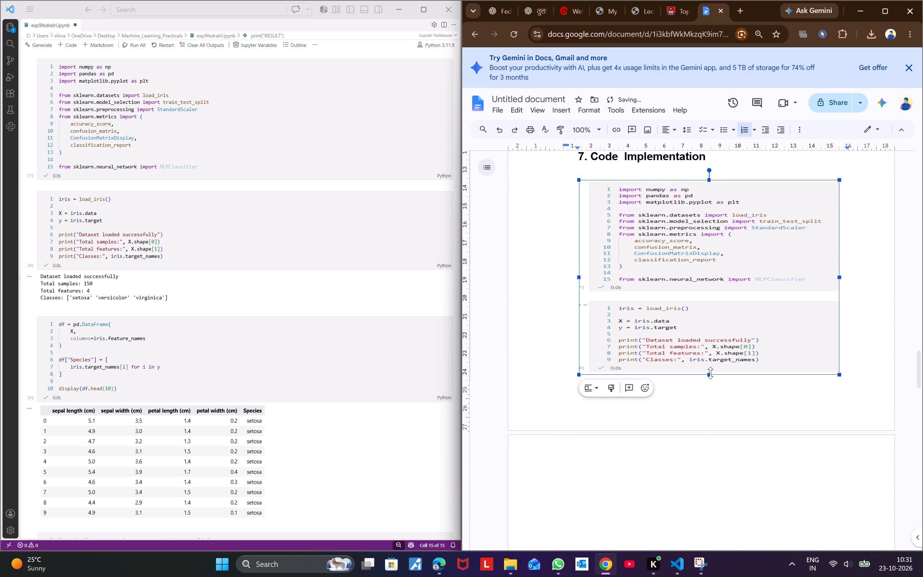
pyautogui.moveTo(710, 373); pyautogui.dragTo(711, 378)
pyautogui.moveTo(711, 378); pyautogui.dragTo(711, 385)
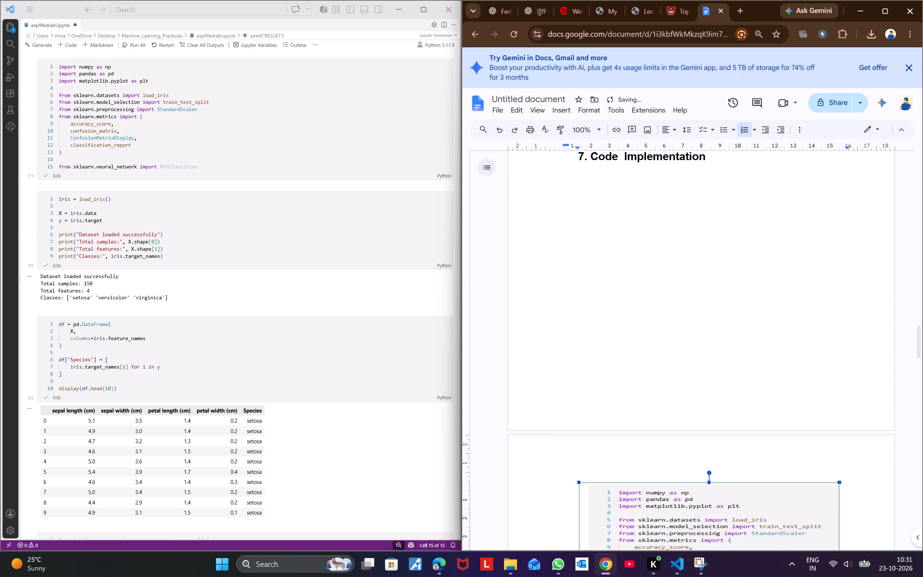
pyautogui.hotkey('ctrl', 'z')
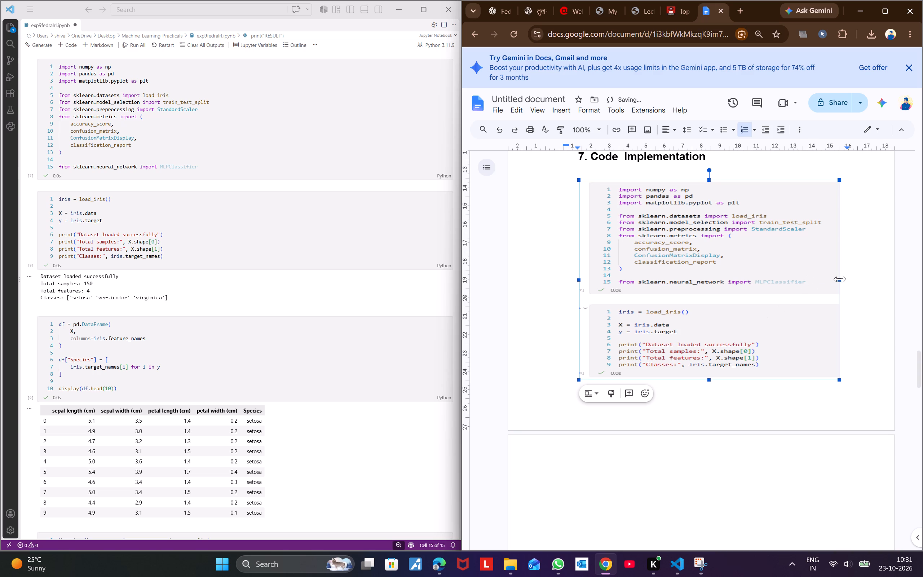
pyautogui.moveTo(840, 279); pyautogui.dragTo(867, 279)
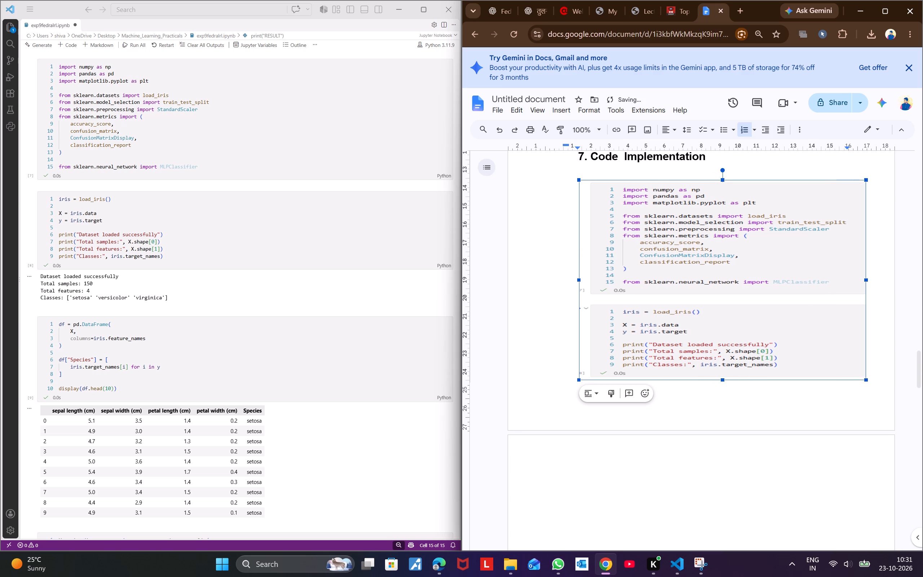
pyautogui.click(554, 247)
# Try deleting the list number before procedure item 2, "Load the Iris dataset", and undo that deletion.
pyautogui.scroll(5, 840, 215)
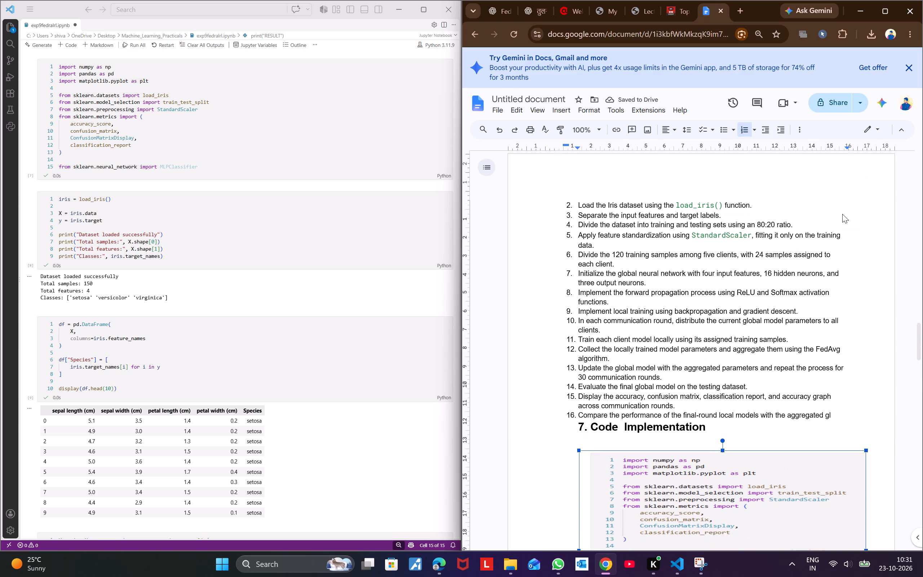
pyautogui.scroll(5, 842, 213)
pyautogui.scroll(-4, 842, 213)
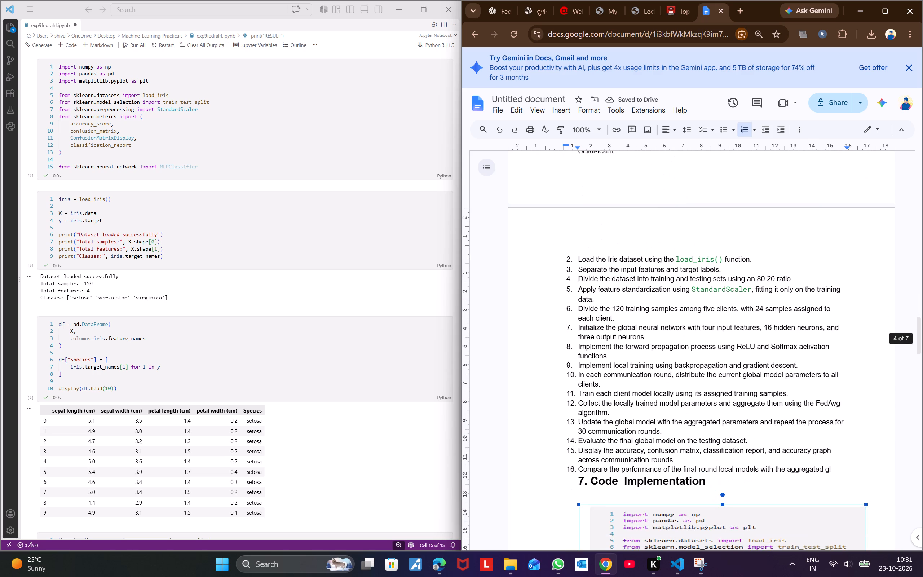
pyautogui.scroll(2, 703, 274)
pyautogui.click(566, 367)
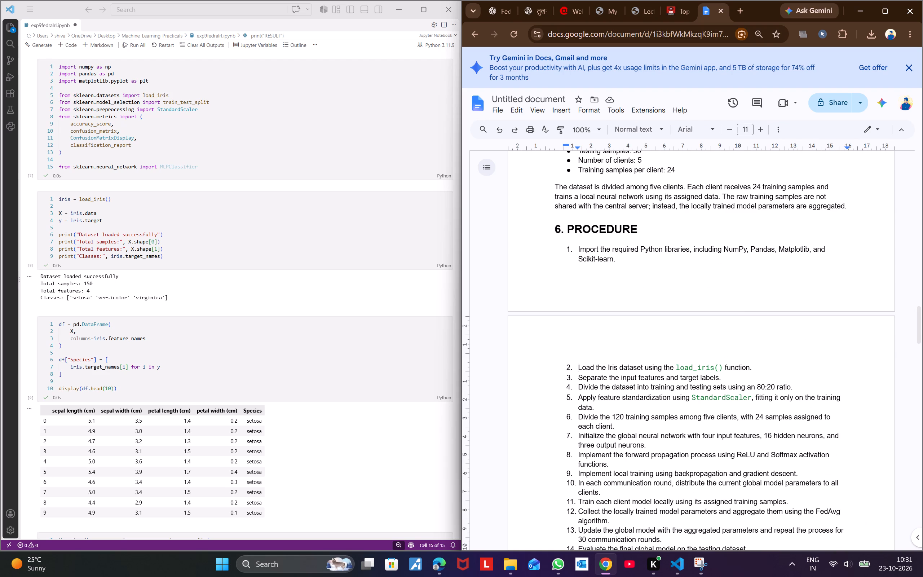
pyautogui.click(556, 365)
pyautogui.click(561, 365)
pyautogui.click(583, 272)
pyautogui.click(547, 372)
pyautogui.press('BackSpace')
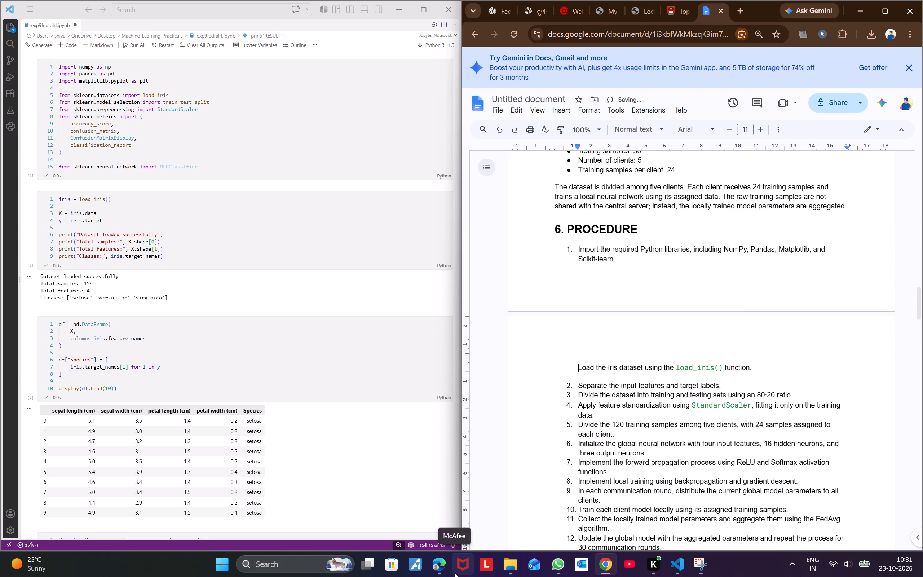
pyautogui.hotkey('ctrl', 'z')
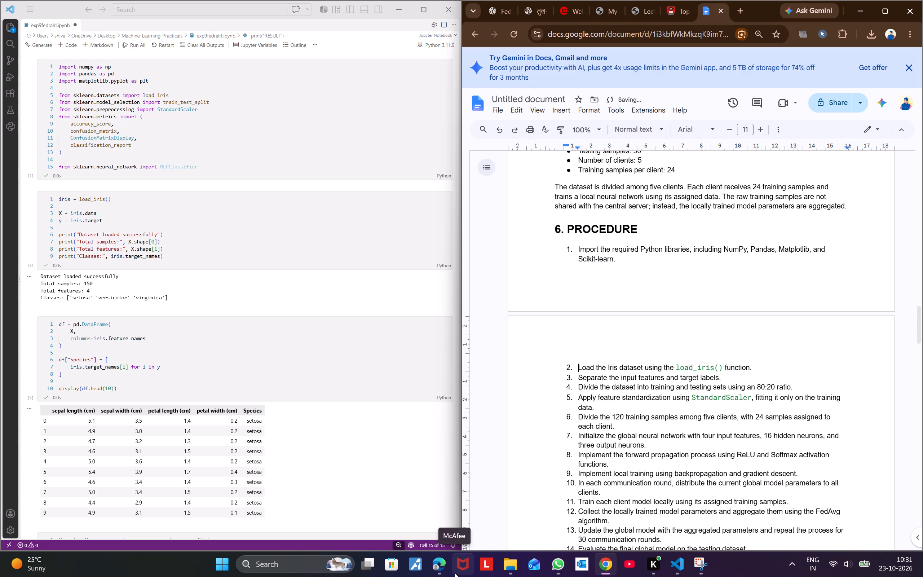
# Review the document's page layout from section 4 through the procedure list to the code screenshot.
pyautogui.scroll(-6, 788, 297)
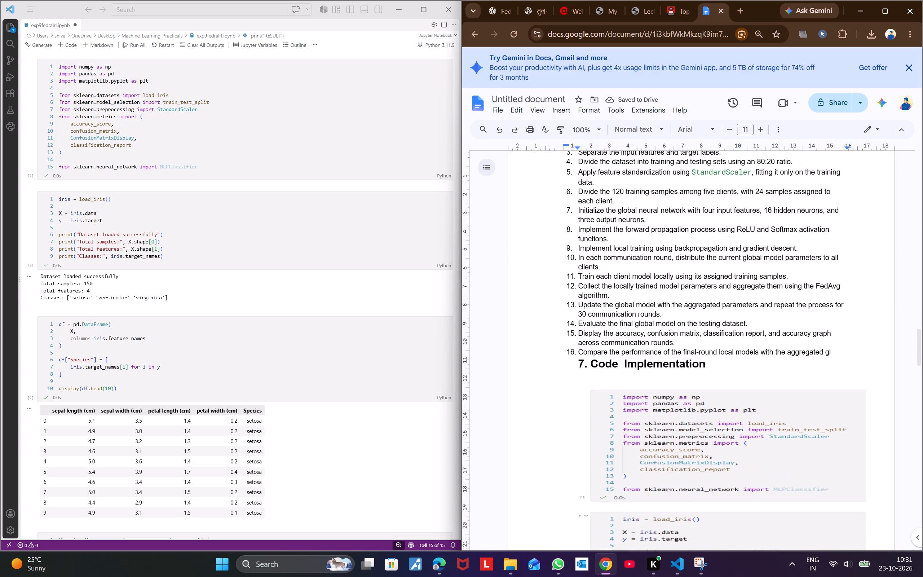
pyautogui.scroll(-2, 789, 297)
pyautogui.scroll(-1, 734, 374)
pyautogui.scroll(9, 732, 378)
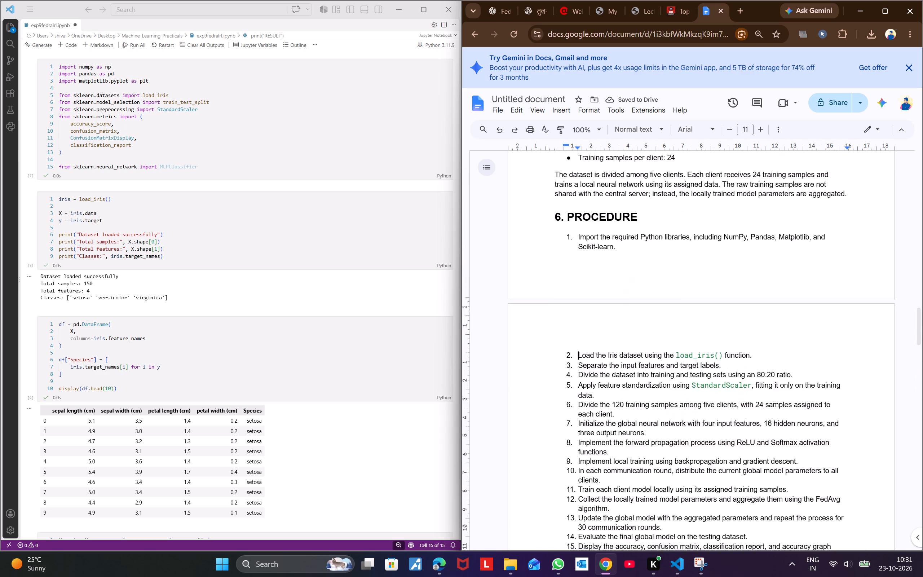
pyautogui.scroll(19, 732, 378)
pyautogui.scroll(-7, 732, 378)
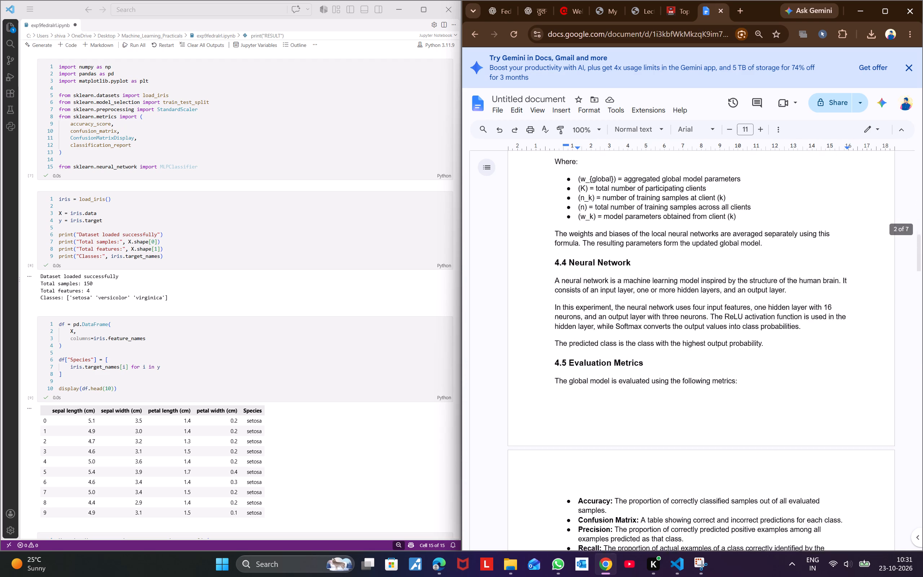
pyautogui.scroll(-18, 732, 378)
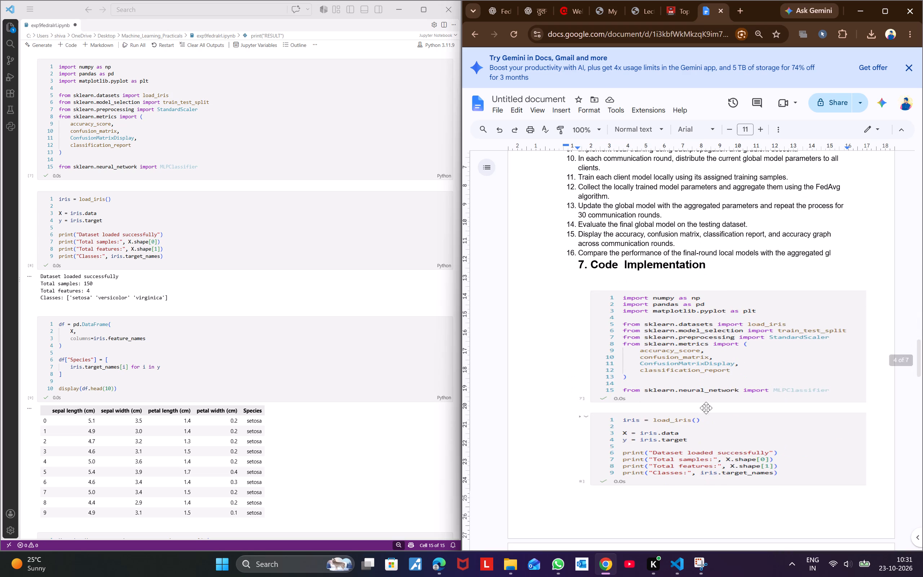
pyautogui.scroll(-4, 697, 434)
# Place the cursor on the blank page after the code screenshot, and snip the notebook from the load_iris output down to "client_data = []".
pyautogui.click(557, 352)
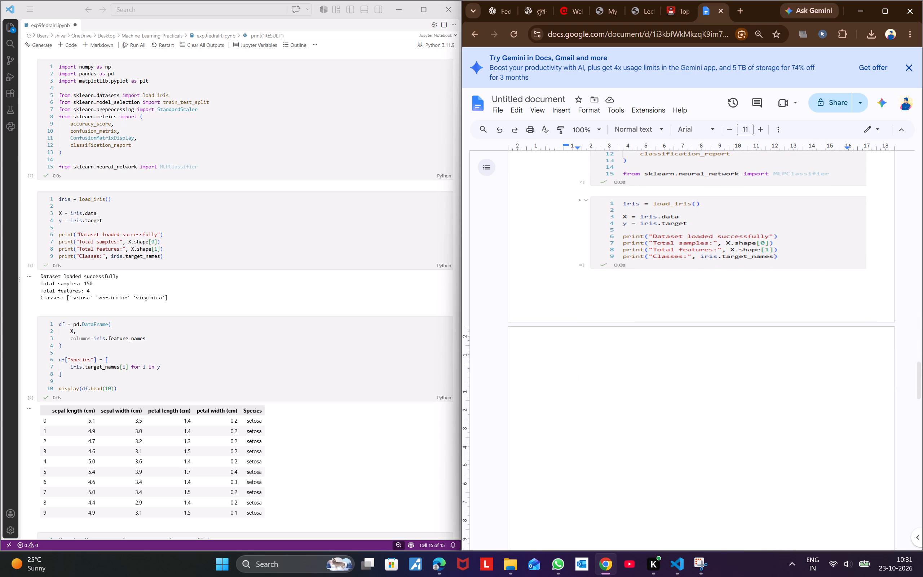
pyautogui.scroll(1, 617, 353)
pyautogui.scroll(-5, 640, 294)
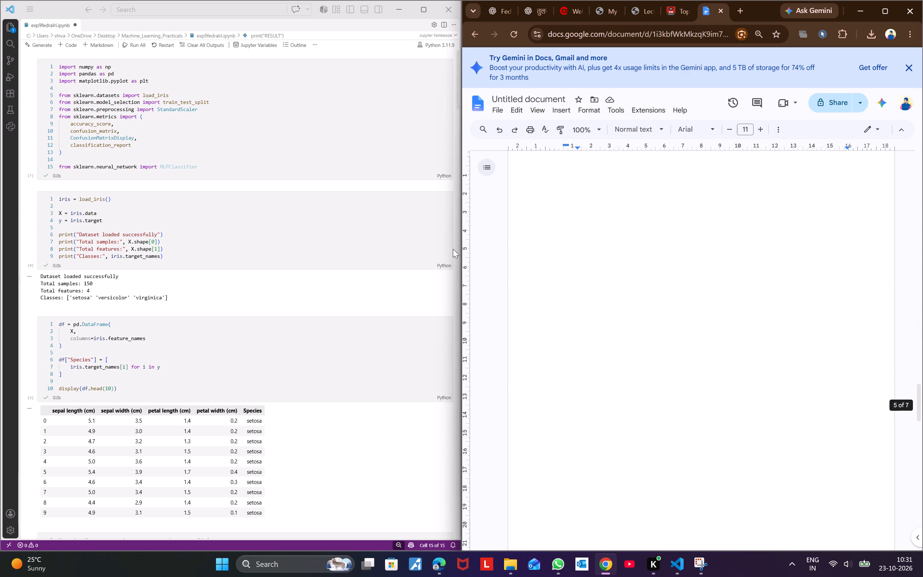
pyautogui.scroll(-8, 391, 203)
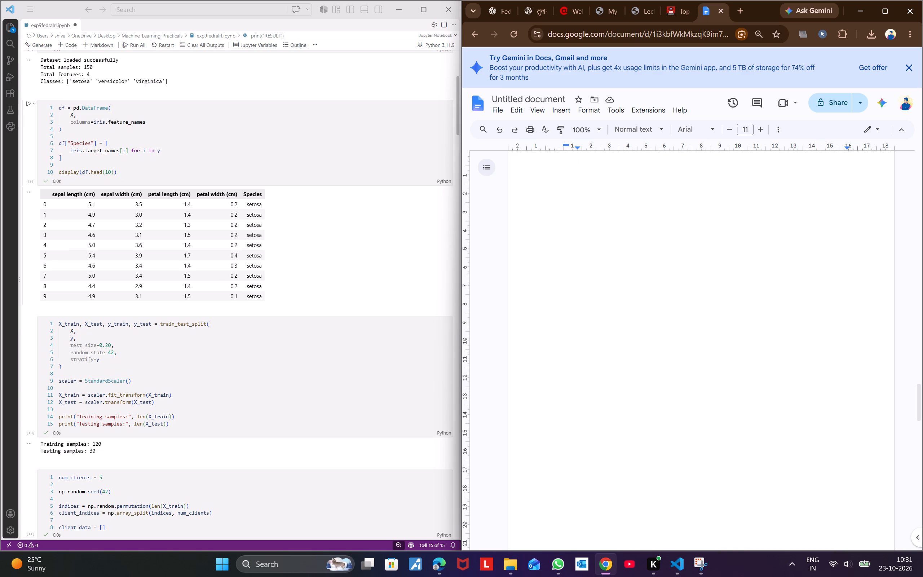
pyautogui.press('Print')
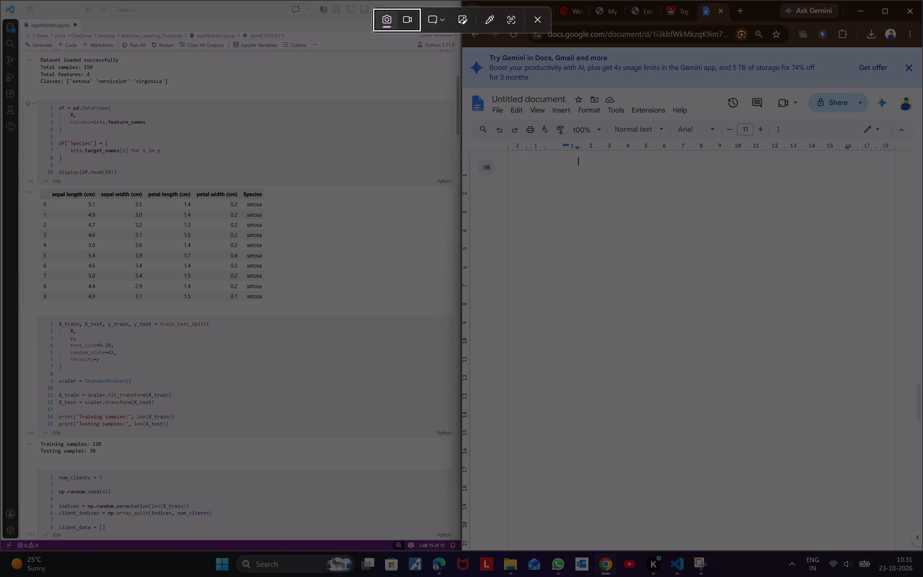
pyautogui.moveTo(24, 50); pyautogui.dragTo(316, 471)
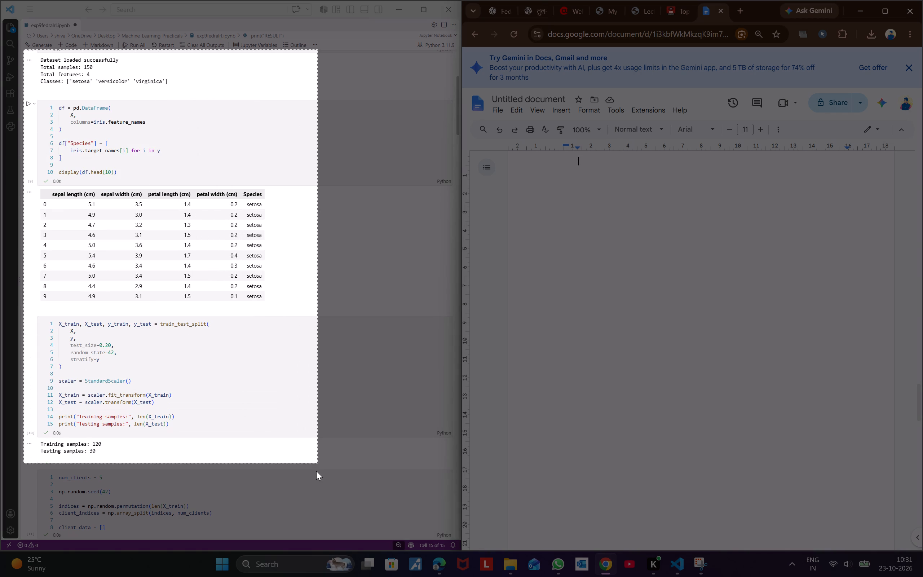
pyautogui.moveTo(316, 471); pyautogui.dragTo(289, 532)
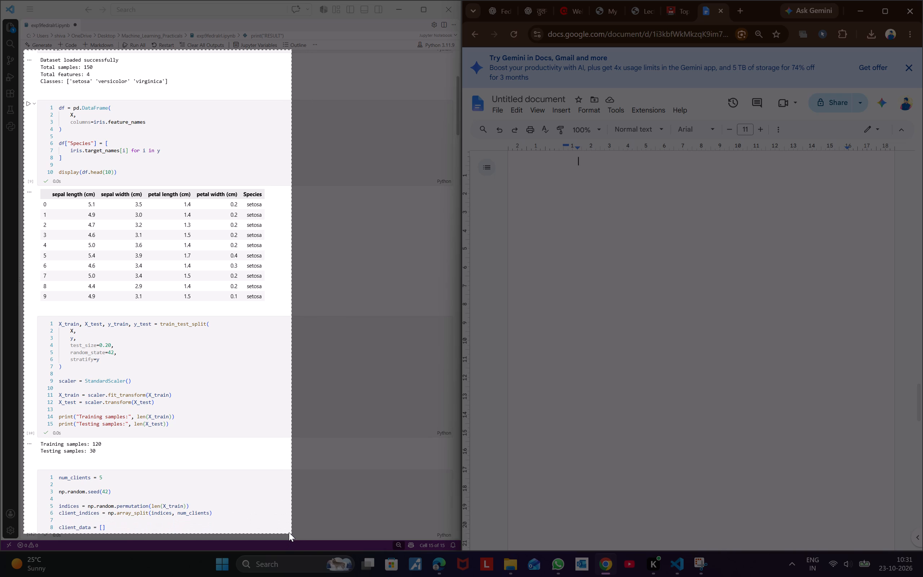
pyautogui.moveTo(289, 532); pyautogui.dragTo(272, 536)
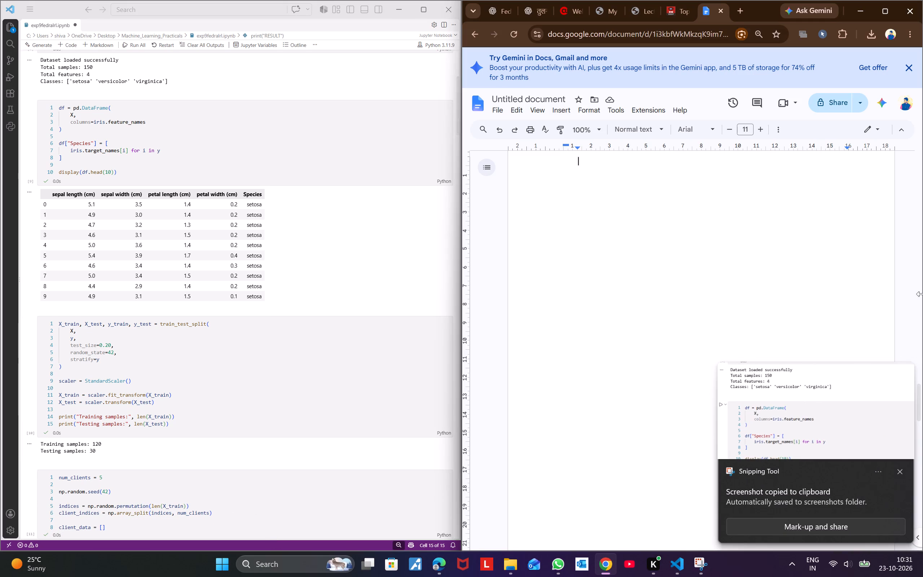
# Open the new snip in Snipping Tool, copy the image, and minimize the window.
pyautogui.rightClick(781, 419)
pyautogui.doubleClick(851, 420)
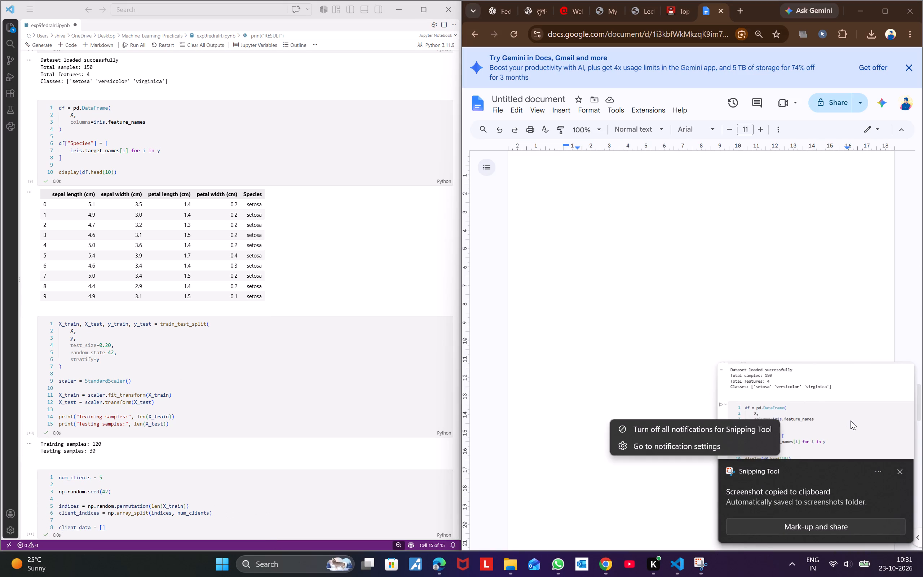
pyautogui.rightClick(550, 398)
pyautogui.click(583, 427)
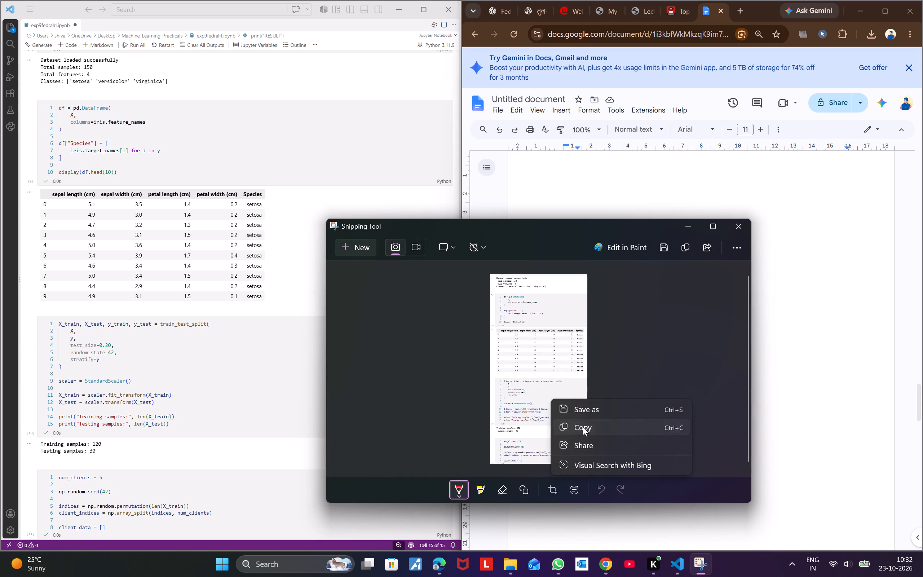
pyautogui.click(681, 225)
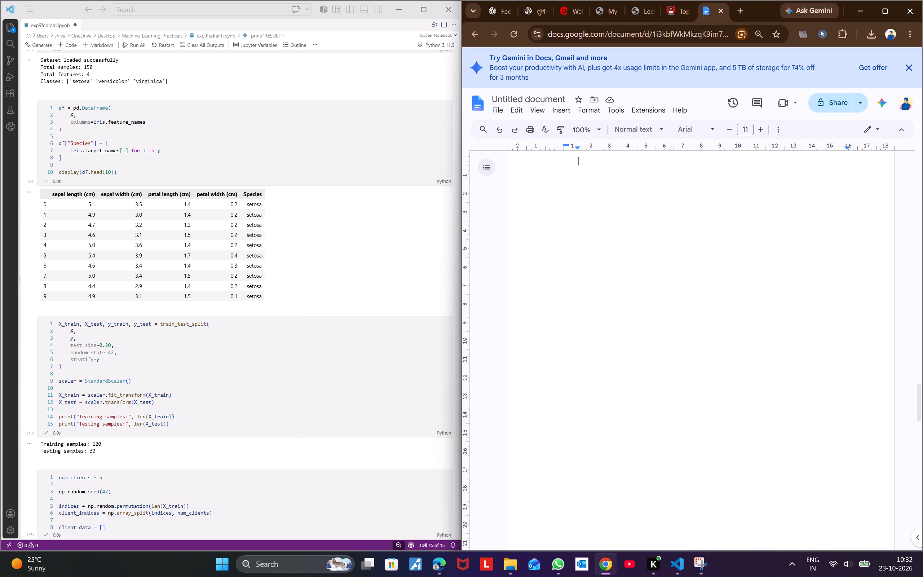
# Paste the copied notebook snip onto the blank page after the first code screenshot under Code Implementation.
pyautogui.rightClick(539, 163)
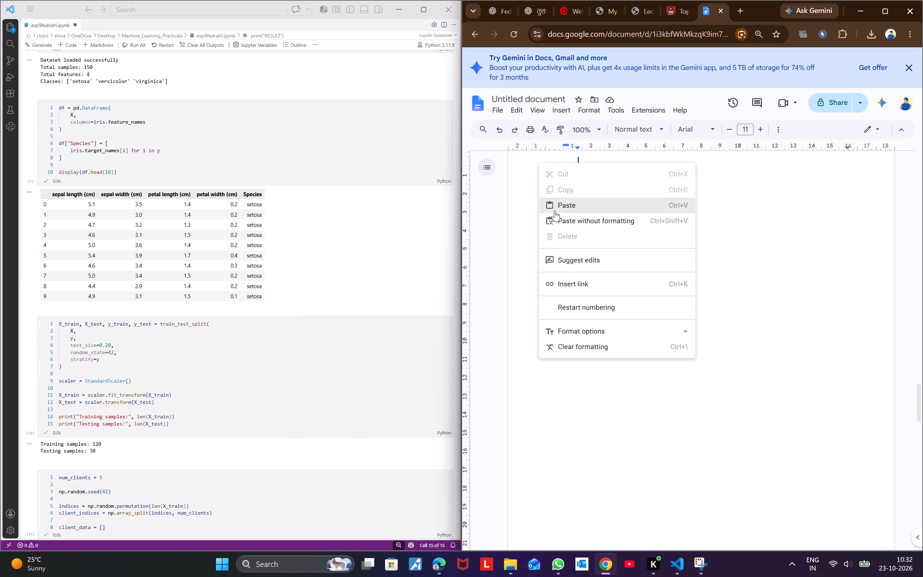
pyautogui.click(561, 210)
pyautogui.scroll(11, 711, 220)
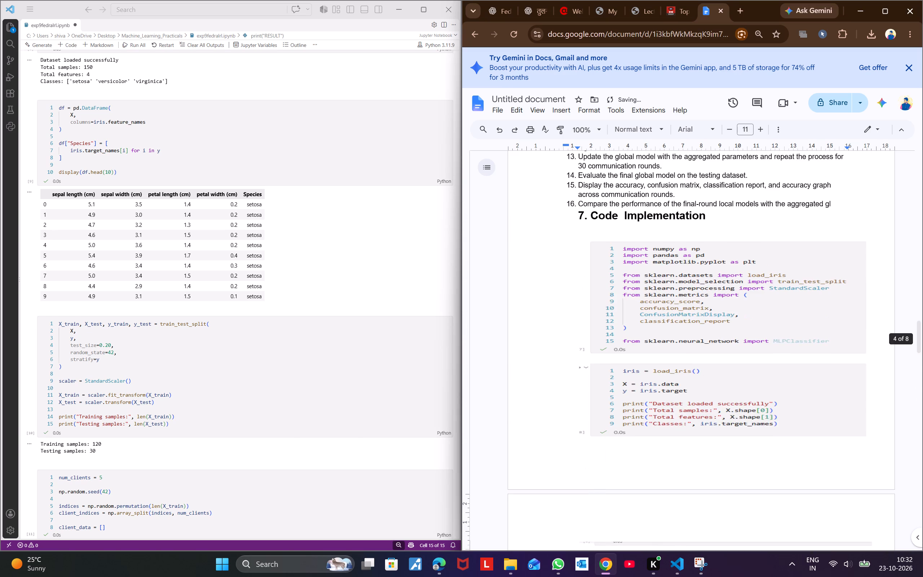
pyautogui.scroll(-12, 711, 220)
# Reduce the pasted screenshot's height so it fits on one page down to the "client_data = []" line.
pyautogui.click(711, 222)
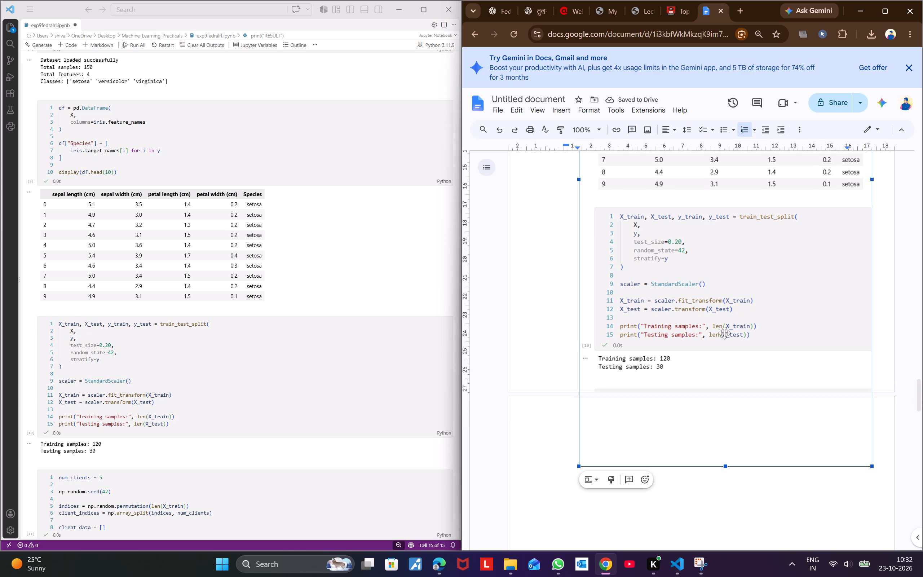
pyautogui.moveTo(725, 467); pyautogui.dragTo(728, 455)
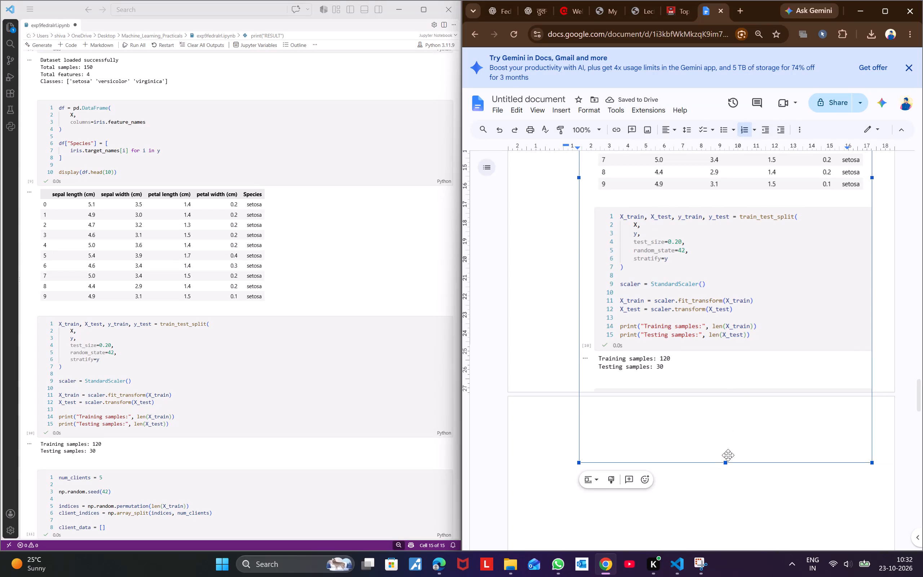
pyautogui.moveTo(728, 455); pyautogui.dragTo(747, 358)
pyautogui.scroll(-1, 729, 293)
pyautogui.scroll(4, 729, 293)
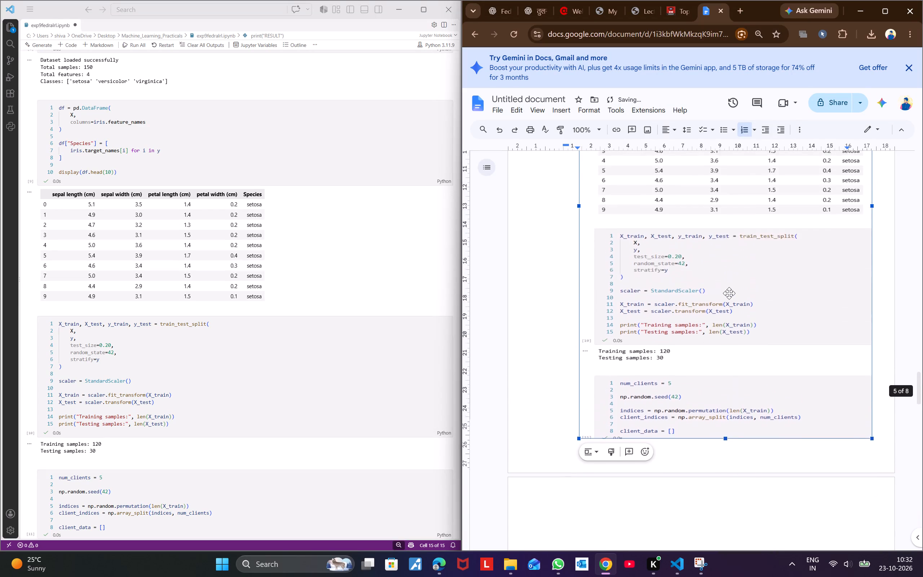
pyautogui.scroll(4, 729, 293)
pyautogui.scroll(-3, 729, 293)
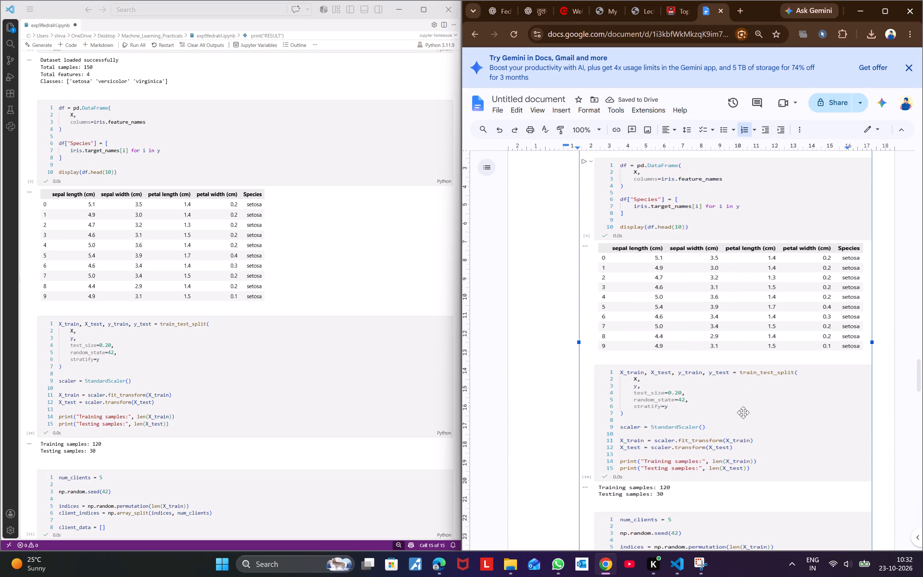
pyautogui.click(732, 434)
pyautogui.scroll(-2, 760, 501)
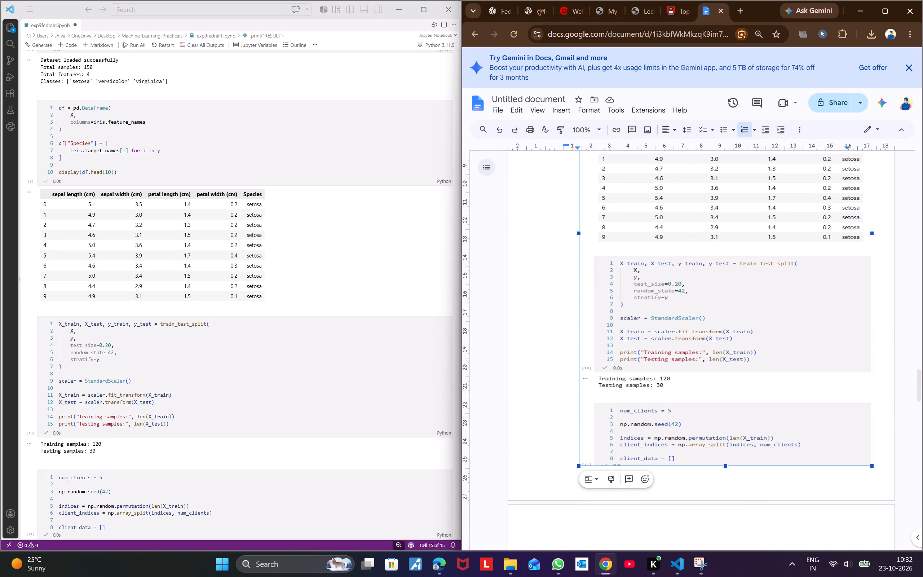
pyautogui.moveTo(725, 467); pyautogui.dragTo(724, 450)
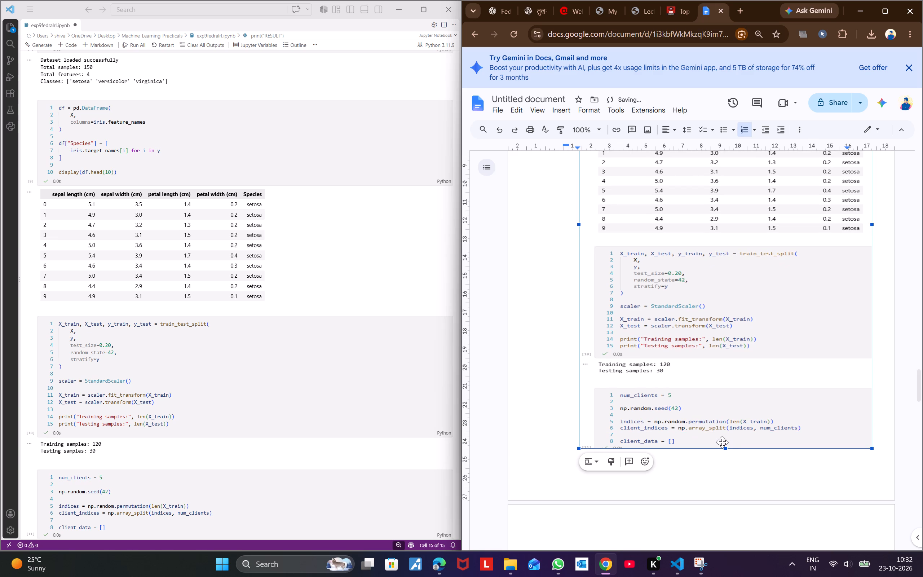
pyautogui.moveTo(725, 449); pyautogui.dragTo(723, 468)
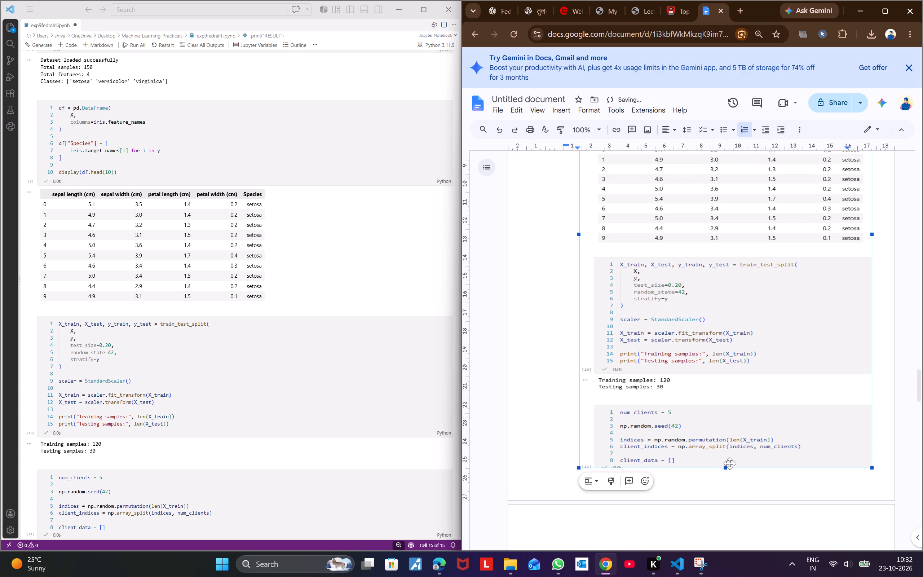
# Widen the same screenshot slightly by extending its right edge further into the page's right margin.
pyautogui.scroll(6, 762, 405)
pyautogui.scroll(-4, 765, 404)
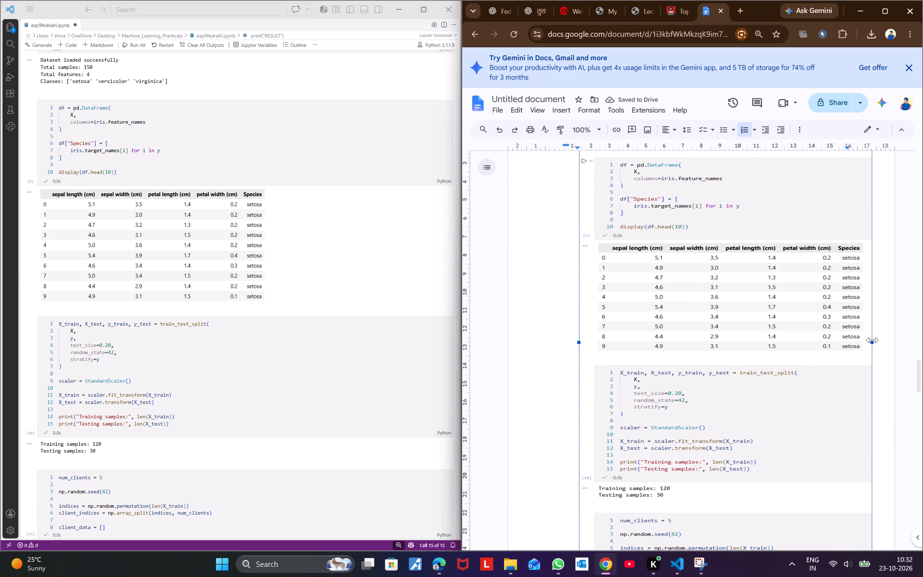
pyautogui.moveTo(873, 340); pyautogui.dragTo(880, 340)
pyautogui.moveTo(881, 340); pyautogui.dragTo(886, 340)
pyautogui.click(548, 364)
pyautogui.scroll(3, 688, 322)
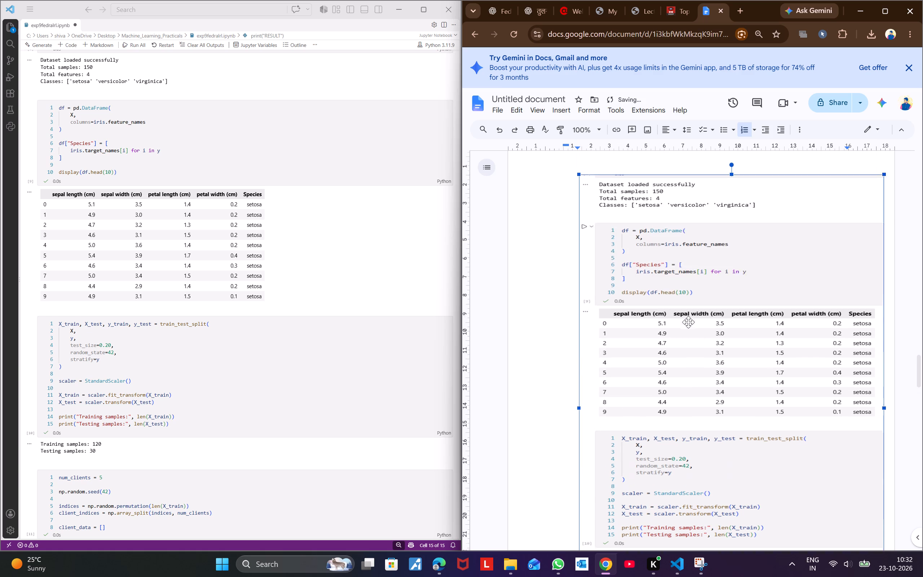
pyautogui.scroll(-6, 688, 322)
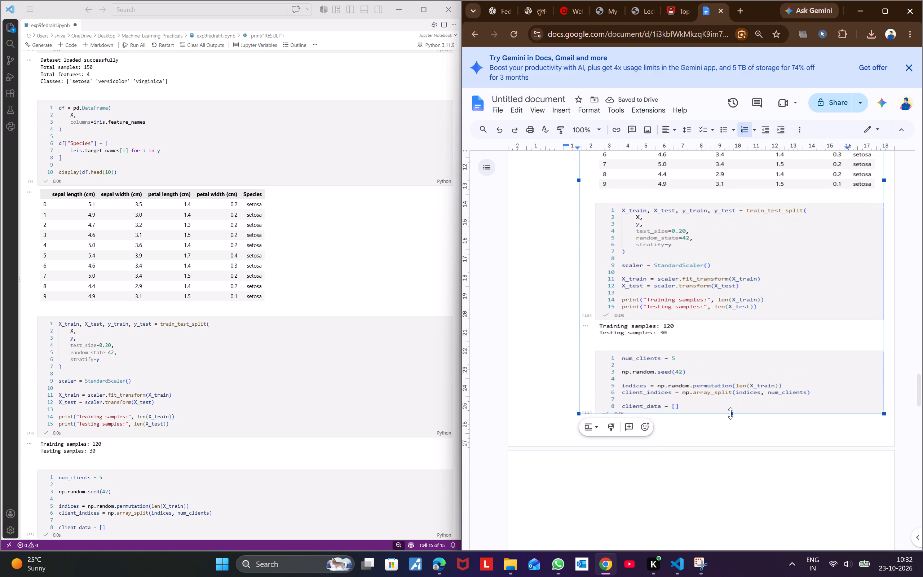
# Place the cursor on the blank page after the resized screenshot, and check how the screenshot sits on its page.
pyautogui.click(569, 485)
pyautogui.scroll(6, 741, 285)
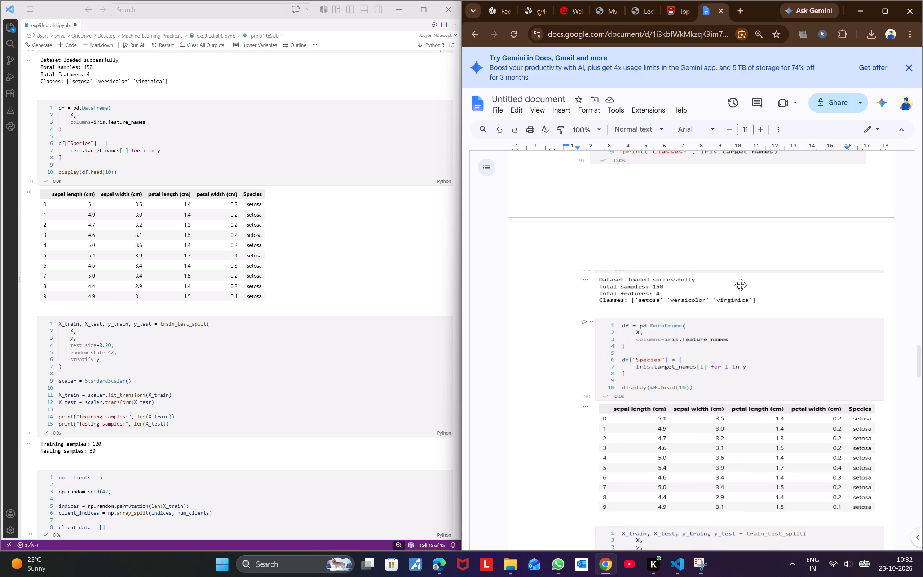
pyautogui.scroll(-6, 741, 285)
pyautogui.scroll(-1, 647, 436)
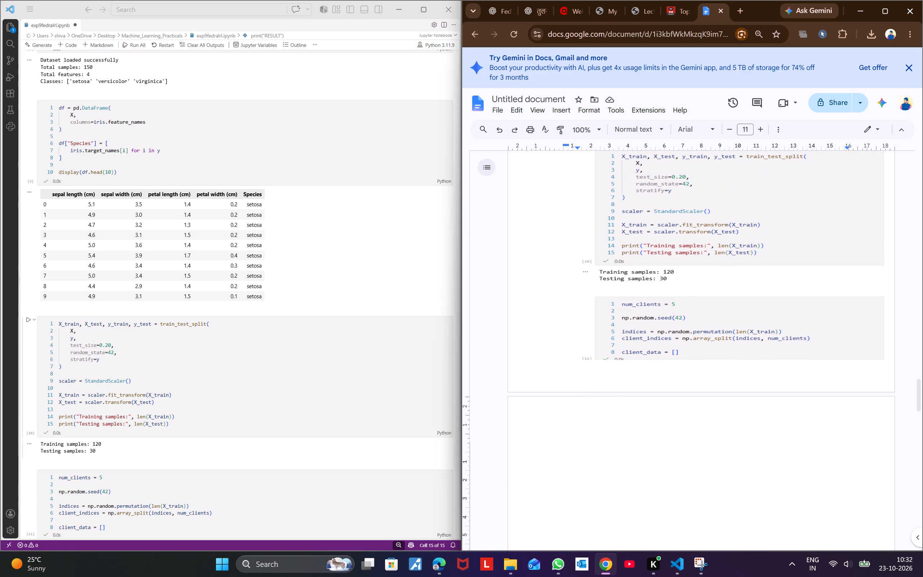
# Snip the notebook from the end of the client-splitting cell through initialize_model and train_local_model to the first lines of fed_avg.
pyautogui.scroll(-2, 340, 295)
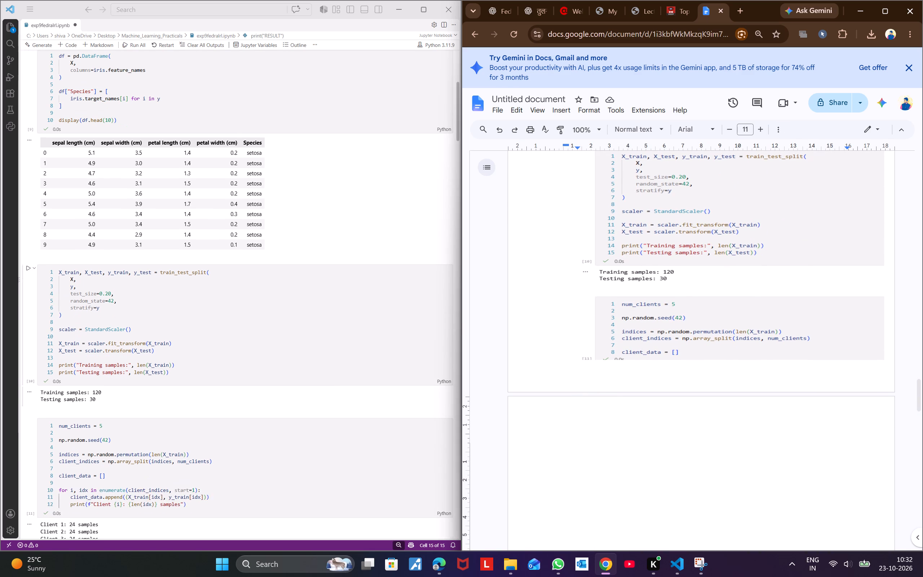
pyautogui.scroll(-14, 344, 297)
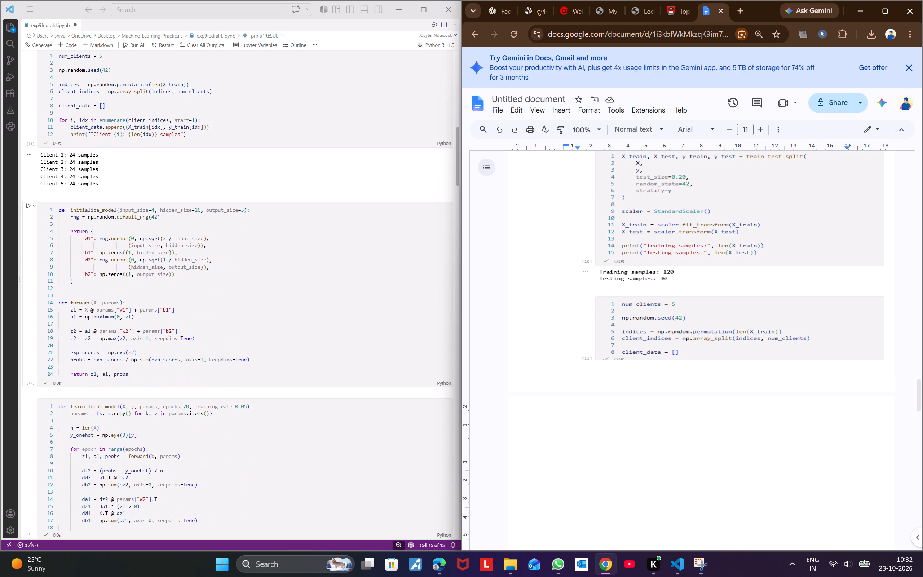
pyautogui.scroll(-2, 355, 298)
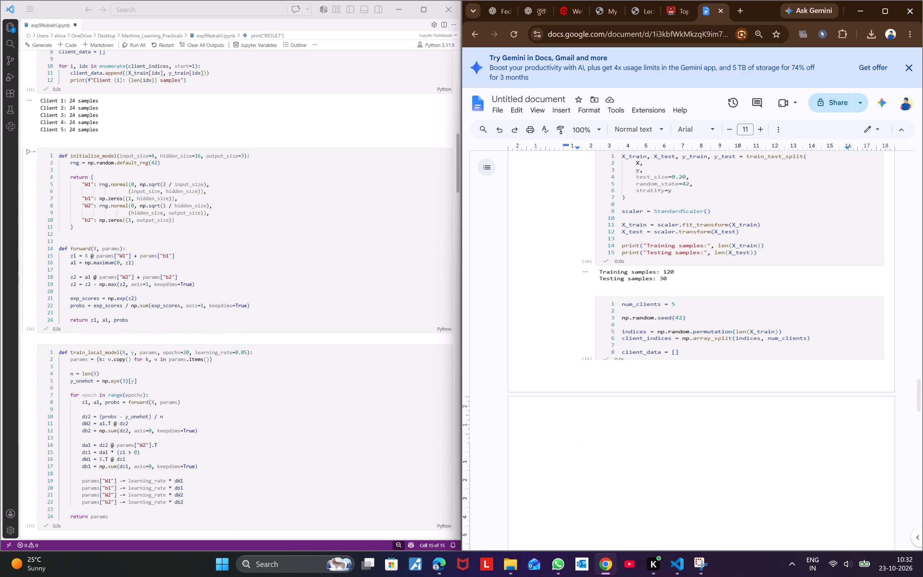
pyautogui.scroll(-1, 355, 298)
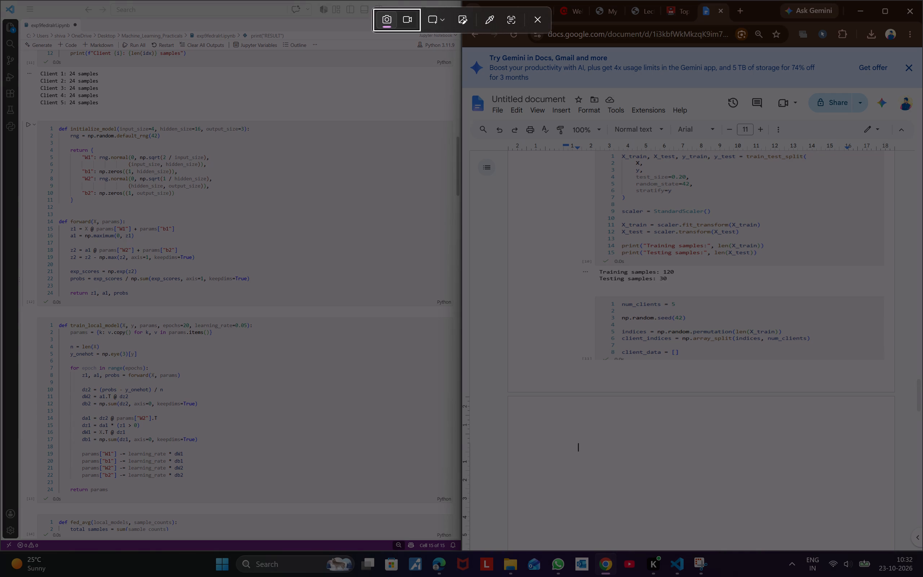
pyautogui.moveTo(27, 48); pyautogui.dragTo(314, 474)
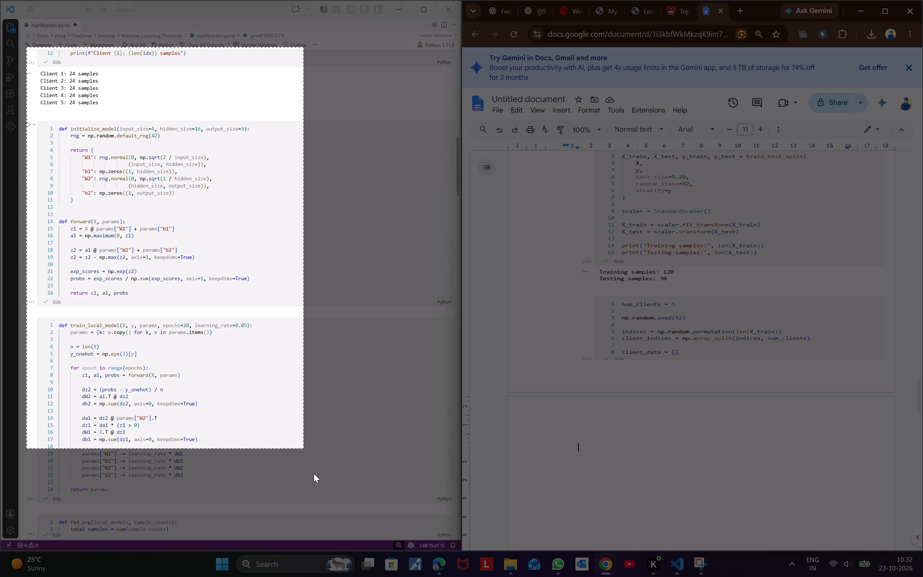
pyautogui.moveTo(314, 474); pyautogui.dragTo(312, 534)
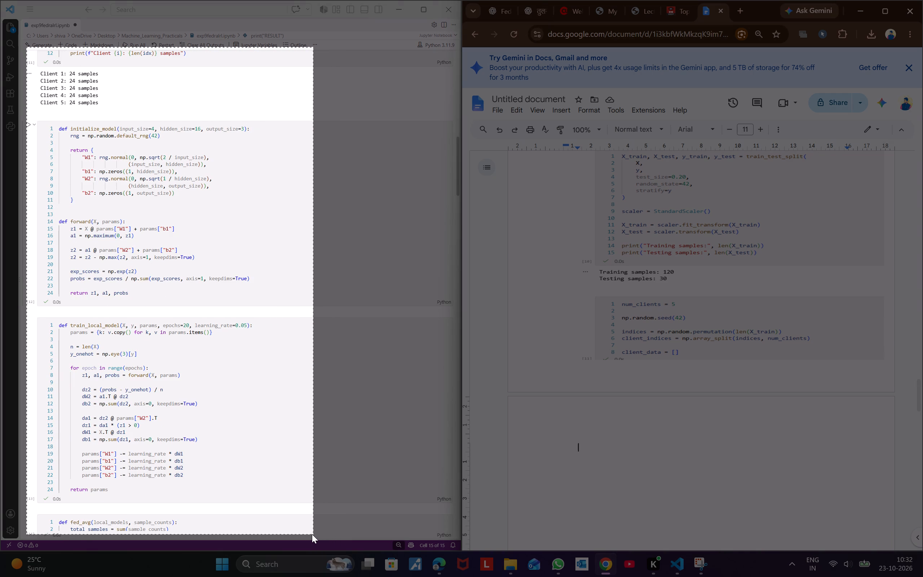
pyautogui.moveTo(312, 534); pyautogui.dragTo(272, 545)
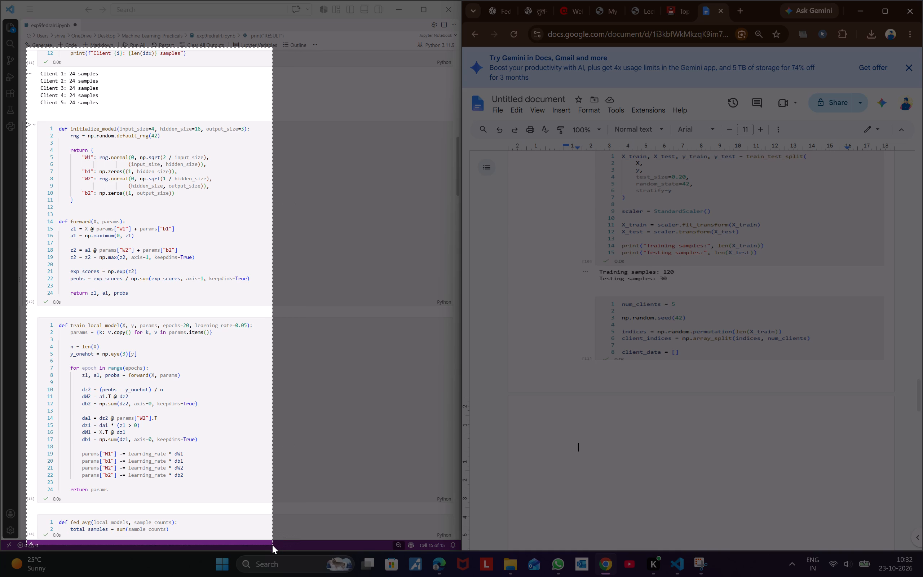
pyautogui.moveTo(272, 545); pyautogui.dragTo(255, 529)
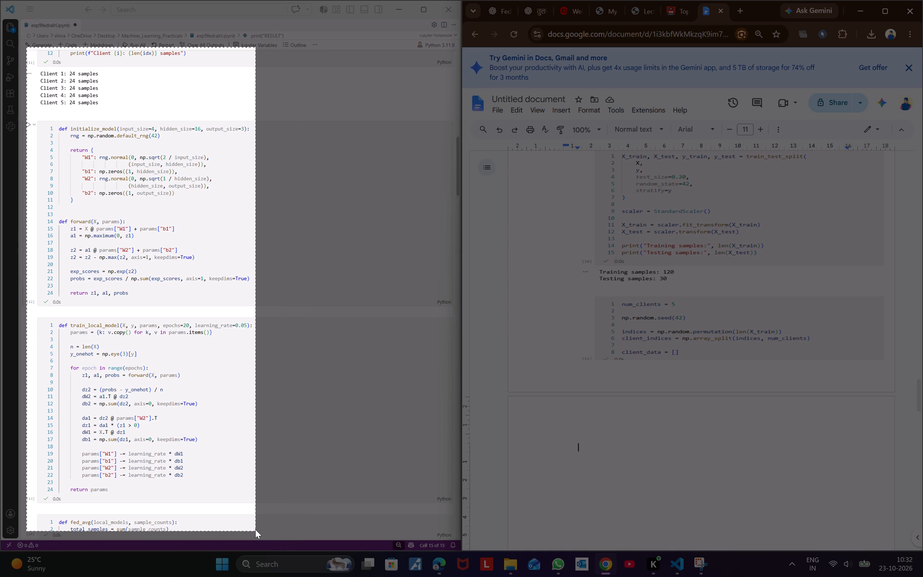
pyautogui.moveTo(255, 529); pyautogui.dragTo(254, 532)
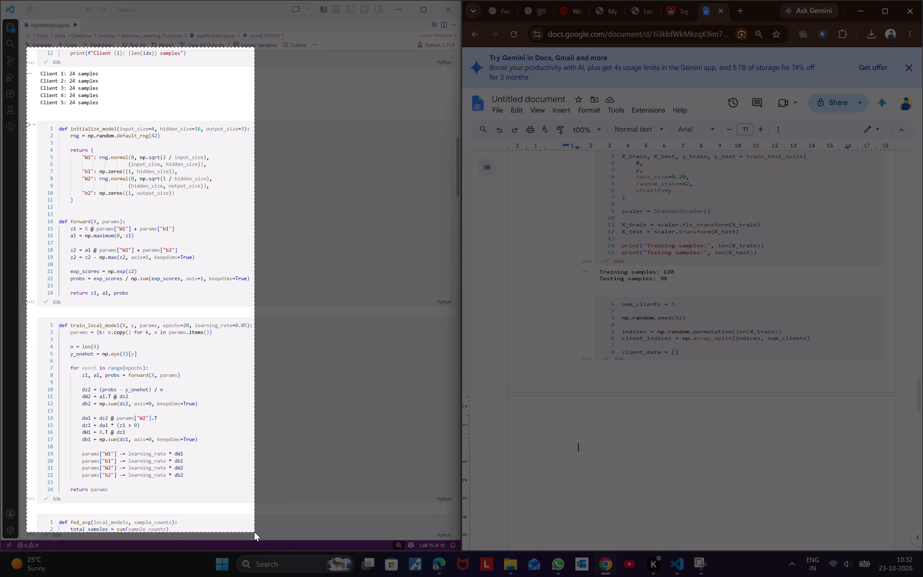
pyautogui.moveTo(254, 532); pyautogui.dragTo(248, 533)
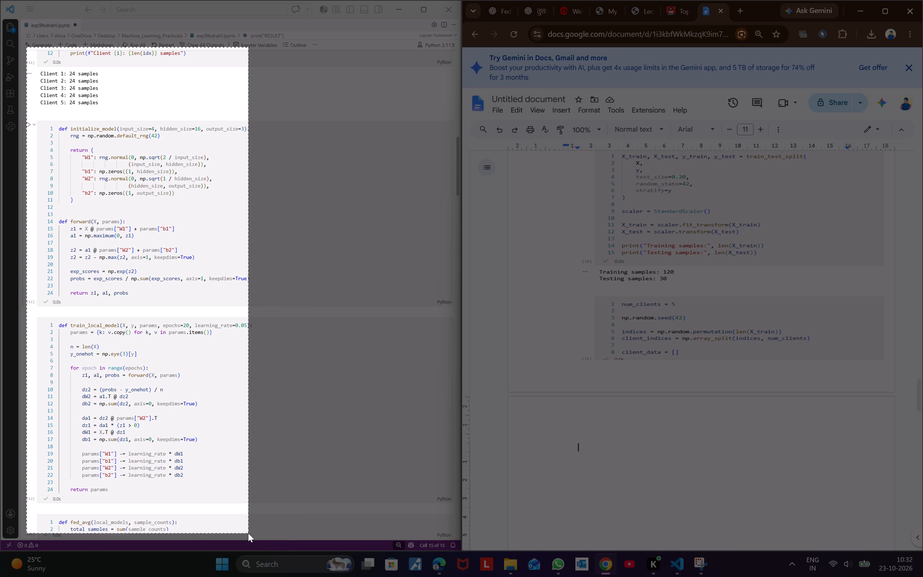
pyautogui.moveTo(248, 533); pyautogui.dragTo(251, 535)
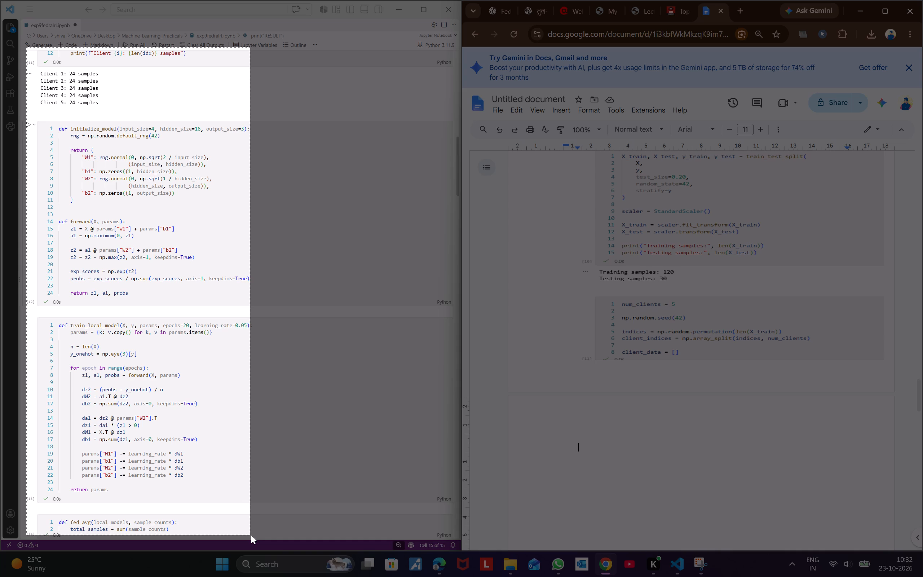
pyautogui.moveTo(251, 535); pyautogui.dragTo(252, 535)
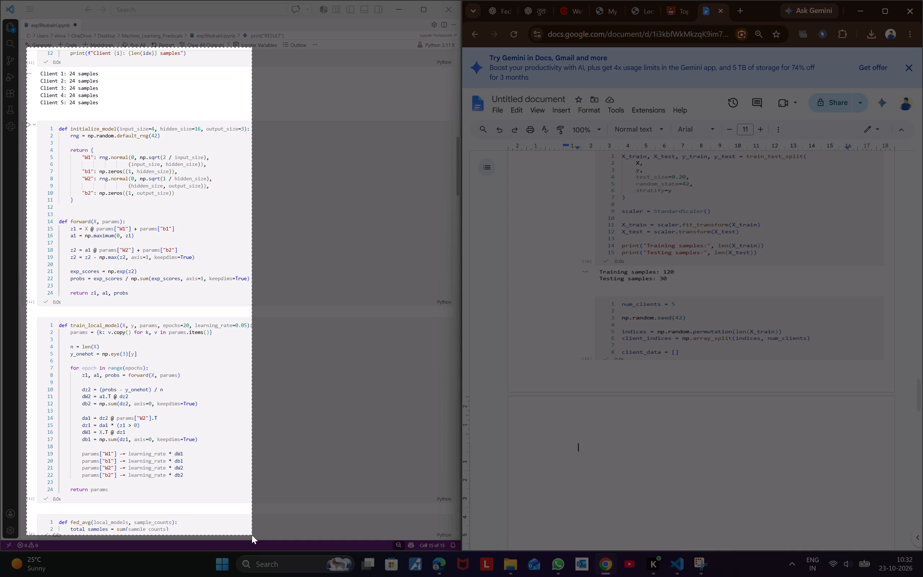
pyautogui.moveTo(252, 535); pyautogui.dragTo(253, 536)
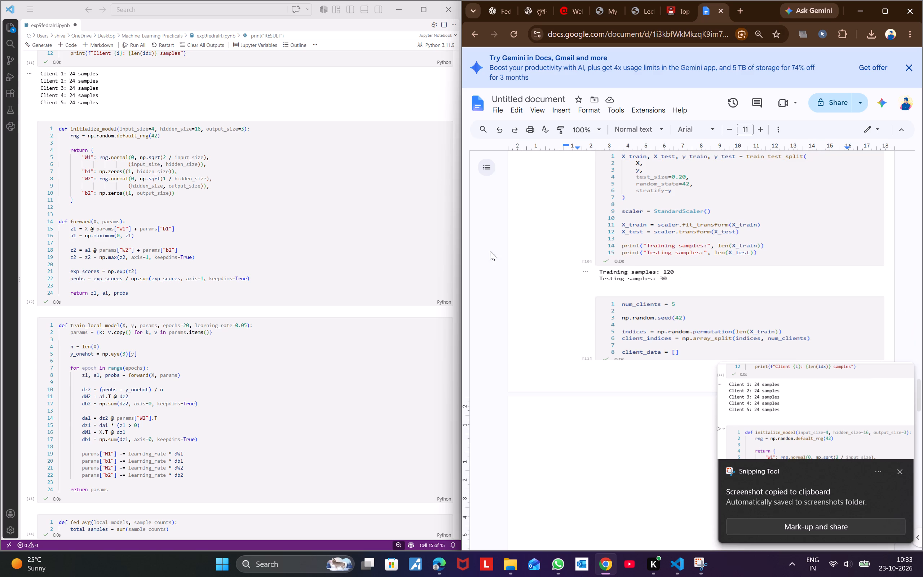
# Open the new snip in Snipping Tool, copy the image, and minimize the window.
pyautogui.click(834, 433)
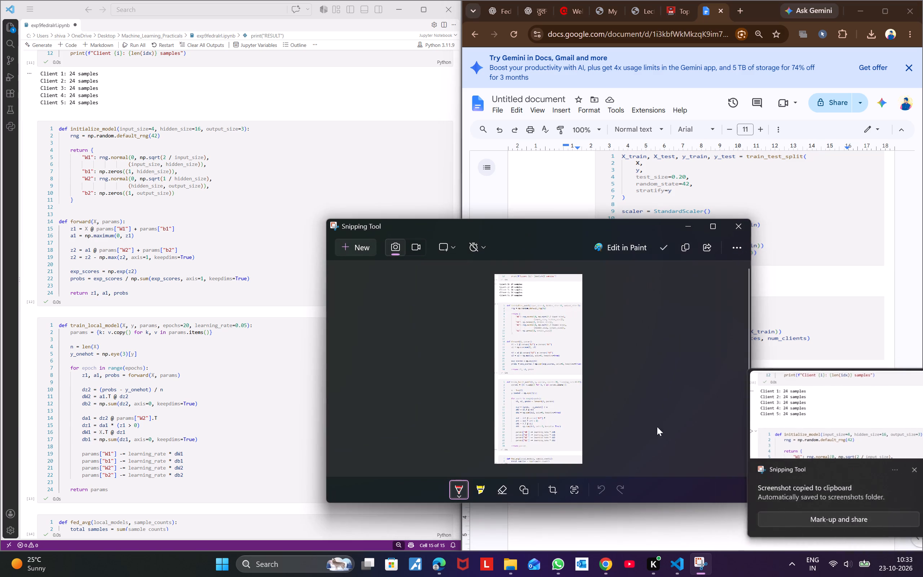
pyautogui.rightClick(564, 406)
pyautogui.click(603, 436)
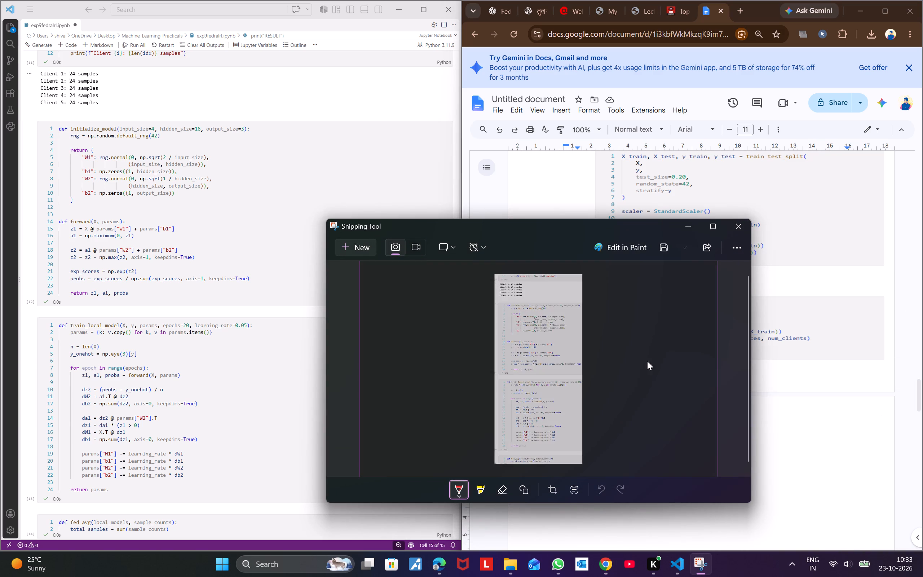
pyautogui.click(692, 227)
# Paste the copied snip at the cursor on the blank page after the train_test_split screenshot.
pyautogui.scroll(-4, 688, 272)
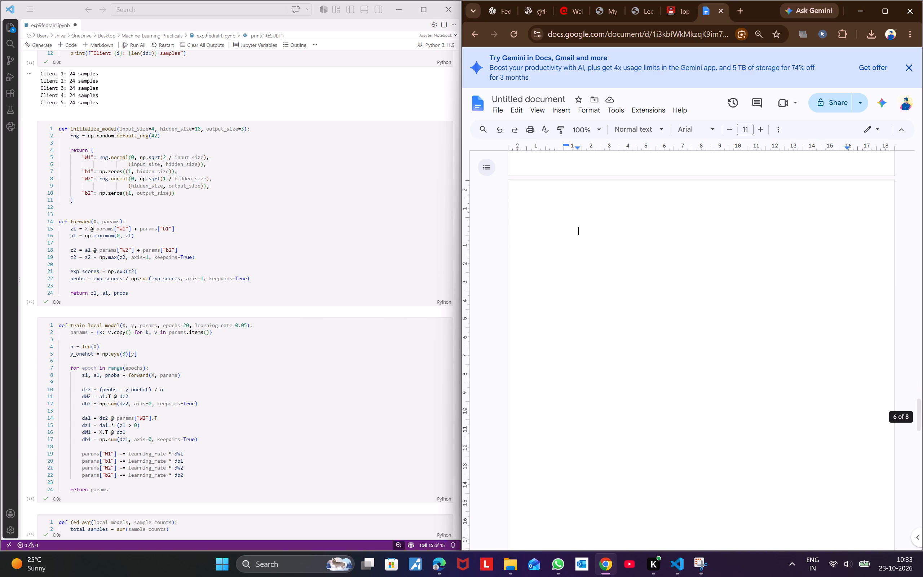
pyautogui.rightClick(585, 231)
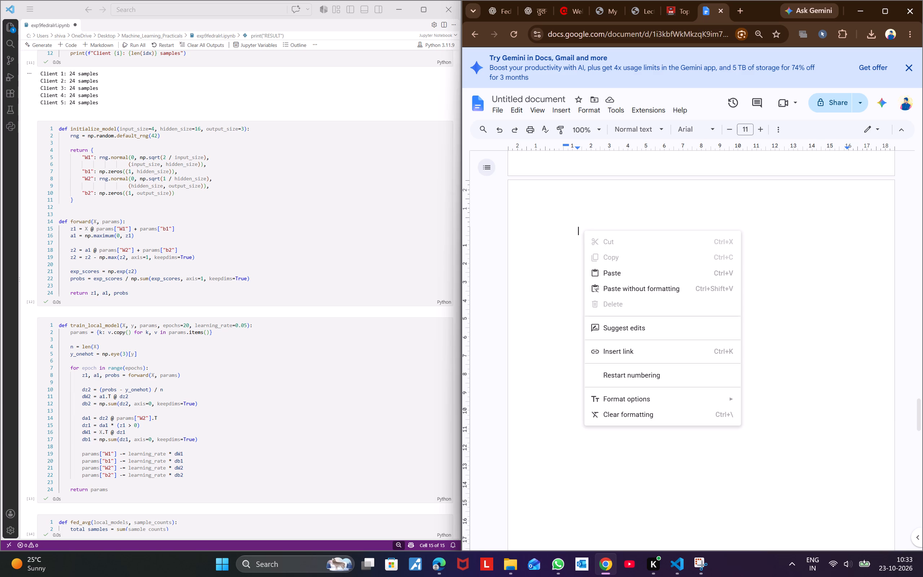
pyautogui.click(607, 276)
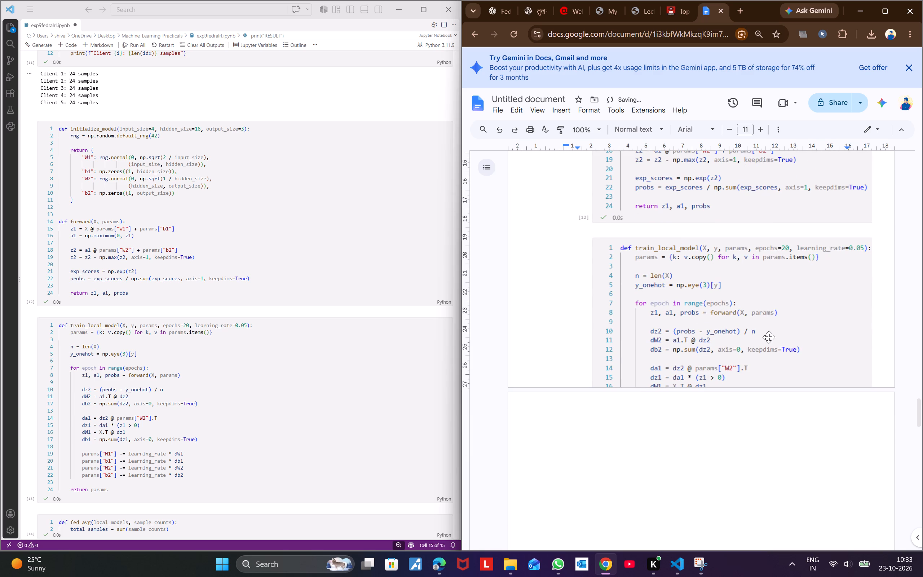
# Shrink the height of the pasted initialize_model and train_local_model screenshot so its bottom edge fits on its page.
pyautogui.click(768, 334)
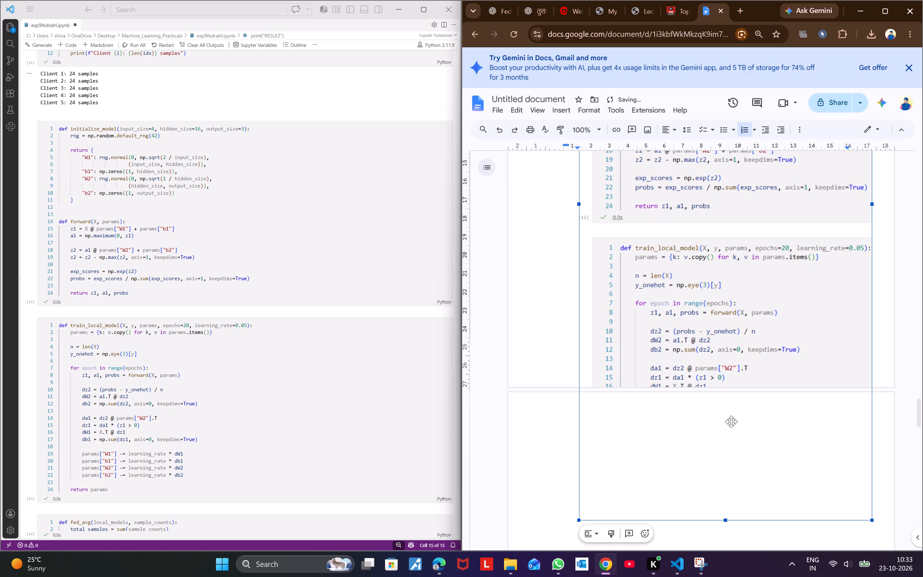
pyautogui.moveTo(725, 517); pyautogui.dragTo(729, 472)
pyautogui.moveTo(729, 472); pyautogui.dragTo(745, 397)
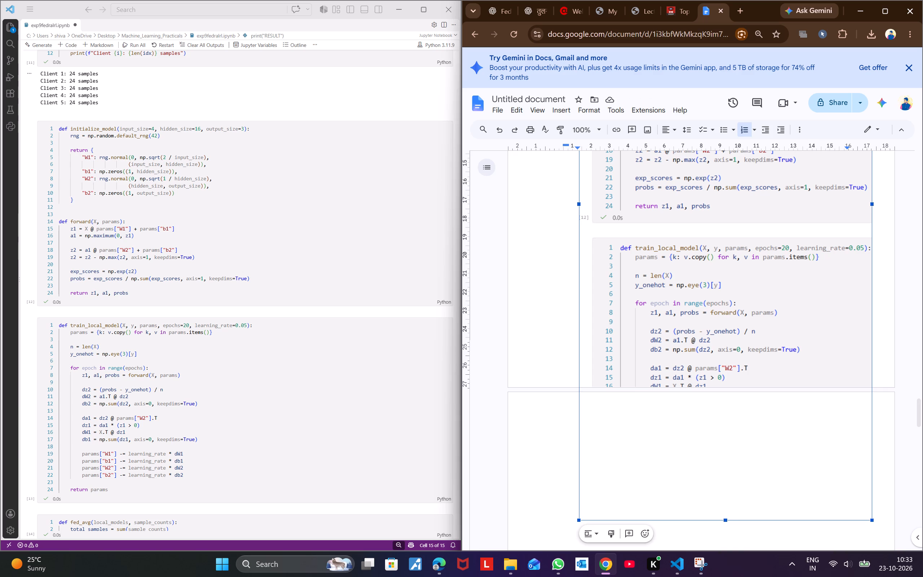
pyautogui.click(728, 522)
pyautogui.moveTo(727, 521); pyautogui.dragTo(752, 381)
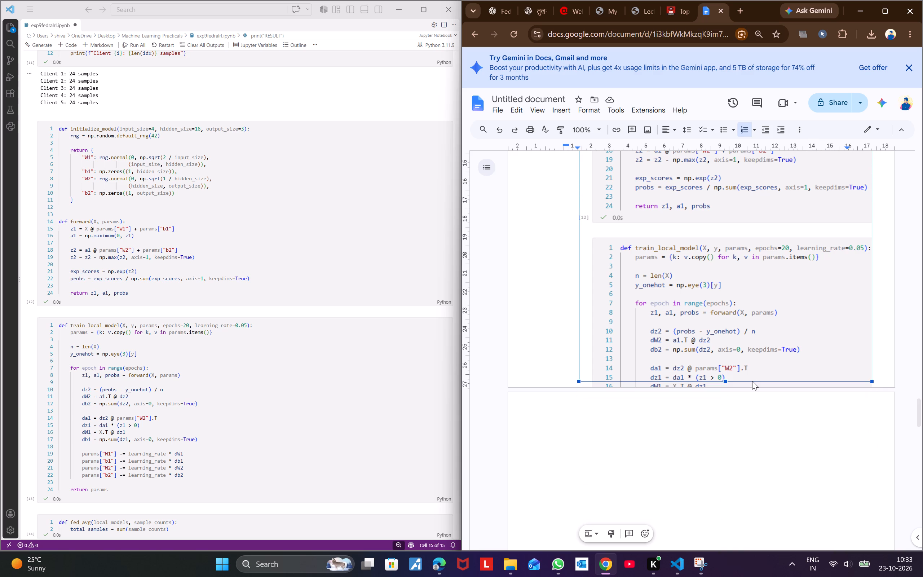
pyautogui.moveTo(752, 381); pyautogui.dragTo(752, 377)
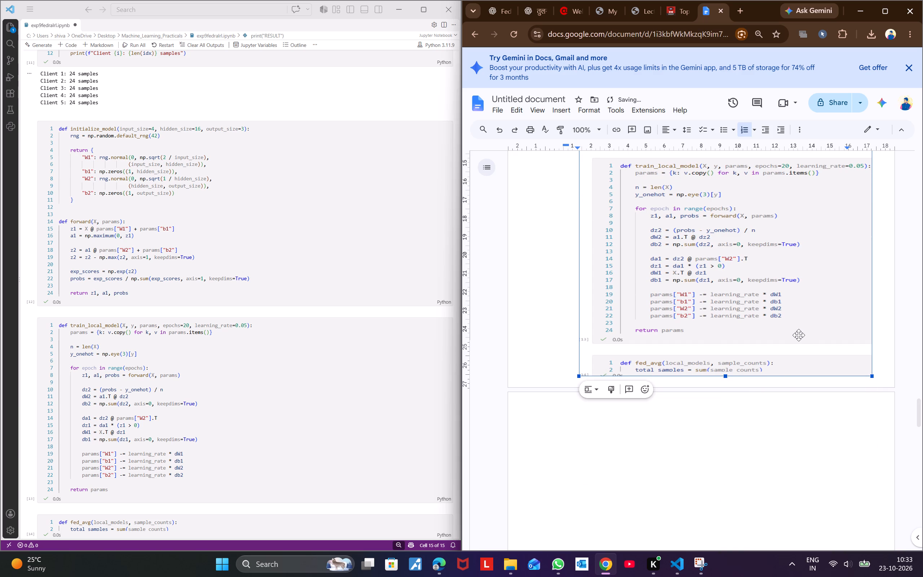
# Widen the train_local_model screenshot slightly toward the page's right edge and place the cursor on the blank page after it.
pyautogui.click(615, 432)
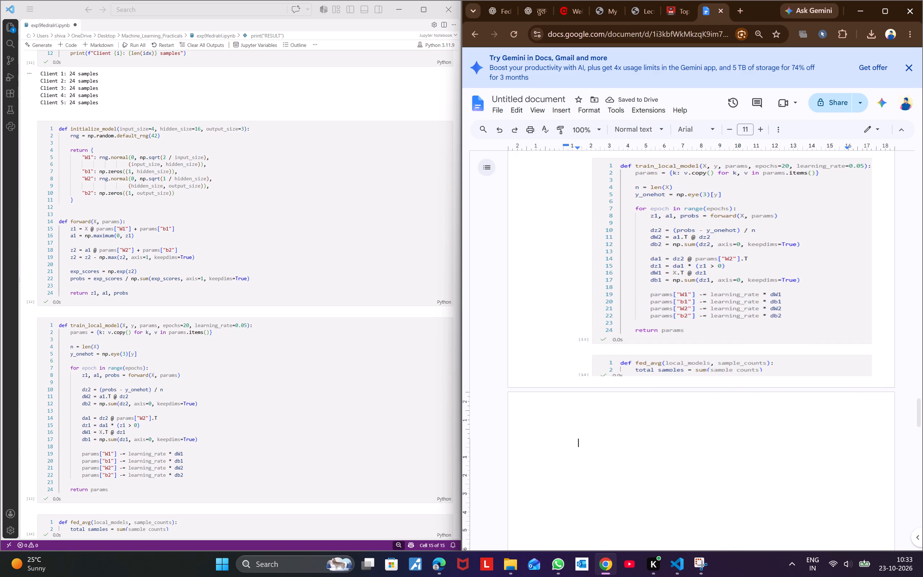
pyautogui.scroll(6, 732, 291)
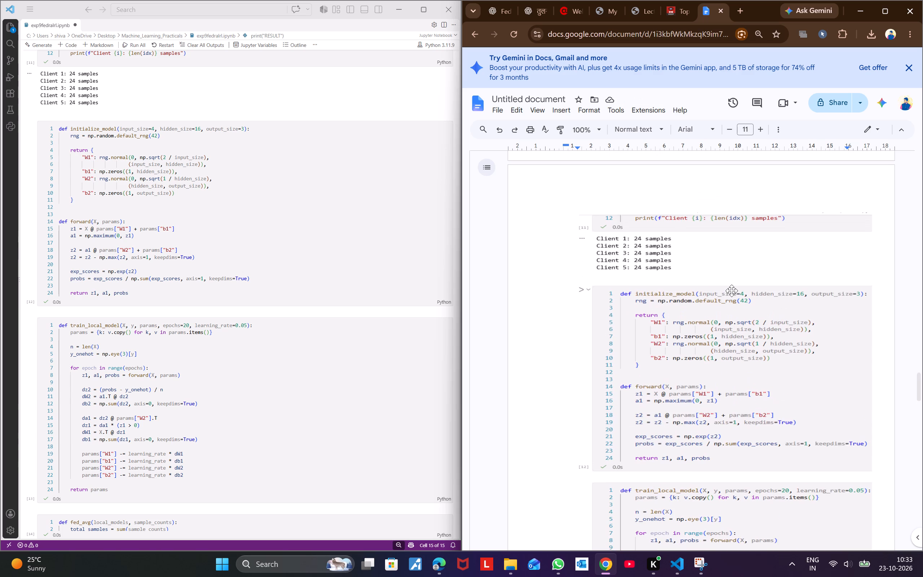
pyautogui.scroll(-3, 732, 291)
pyautogui.scroll(-1, 750, 325)
pyautogui.click(562, 349)
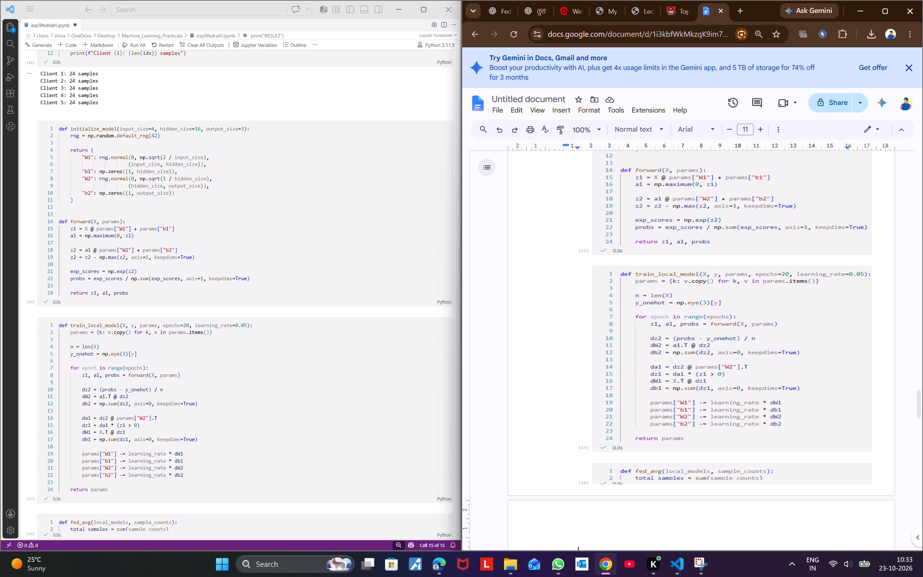
pyautogui.moveTo(874, 241); pyautogui.dragTo(883, 239)
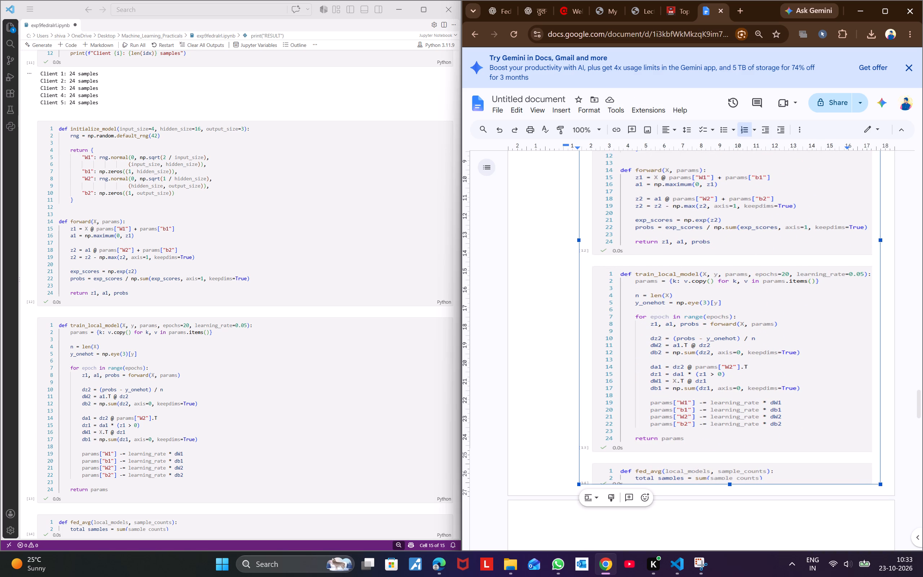
pyautogui.moveTo(883, 239); pyautogui.dragTo(886, 238)
pyautogui.click(543, 313)
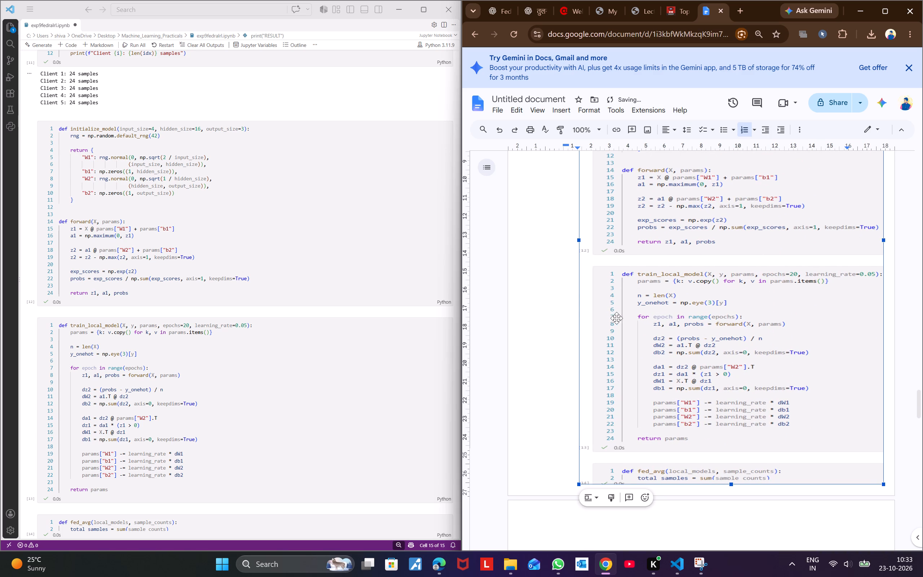
pyautogui.scroll(-6, 911, 379)
pyautogui.click(573, 200)
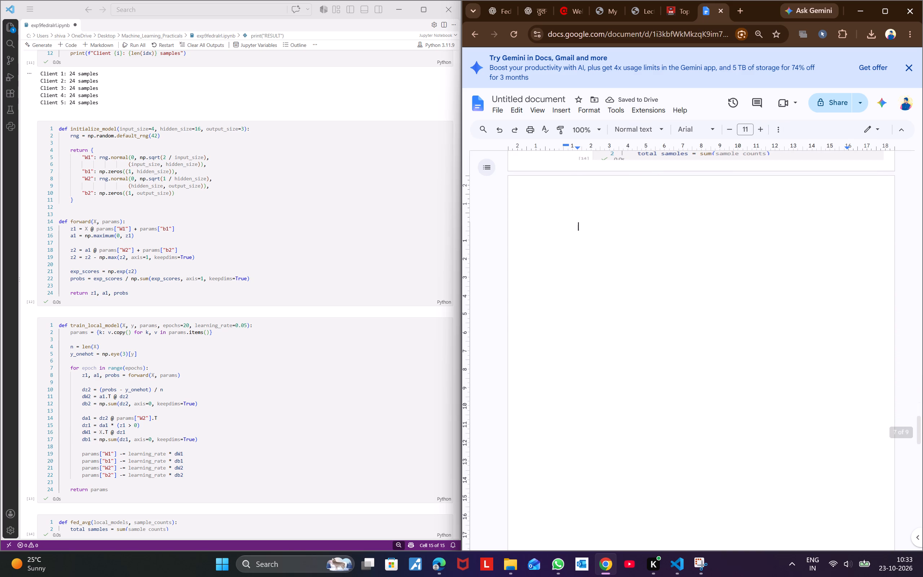
# Snip the notebook from the fed_avg body through the 30-round training cell to the Round 17 accuracy output.
pyautogui.scroll(-3, 0, 158)
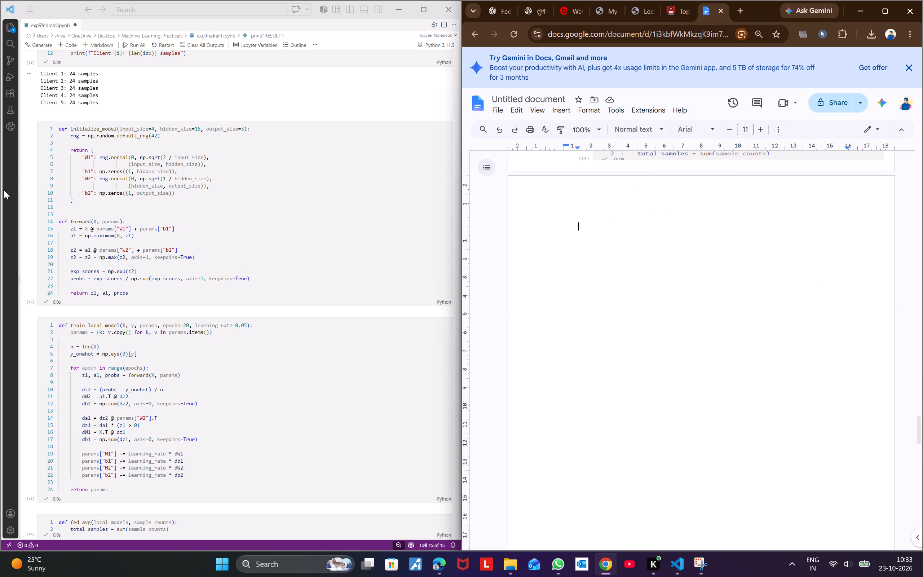
pyautogui.scroll(-16, 81, 208)
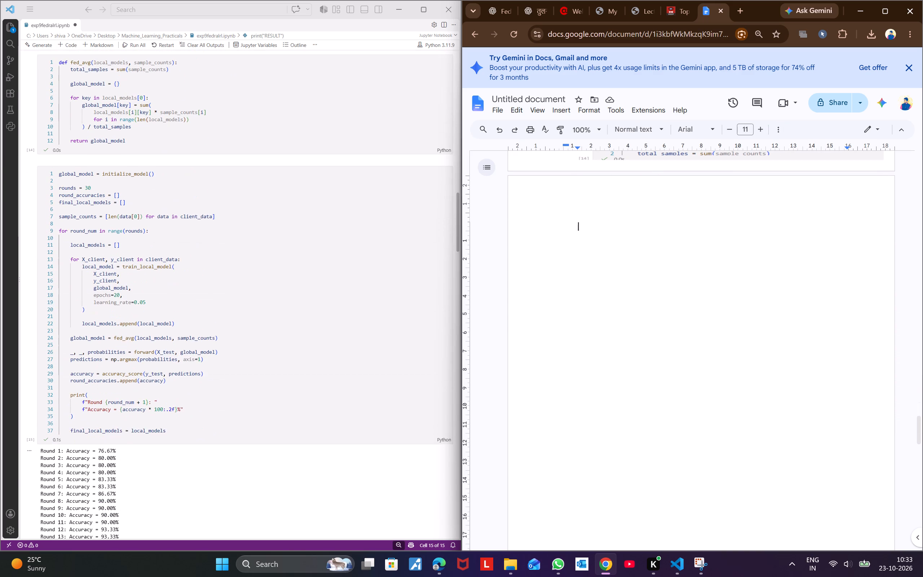
pyautogui.scroll(-2, 99, 212)
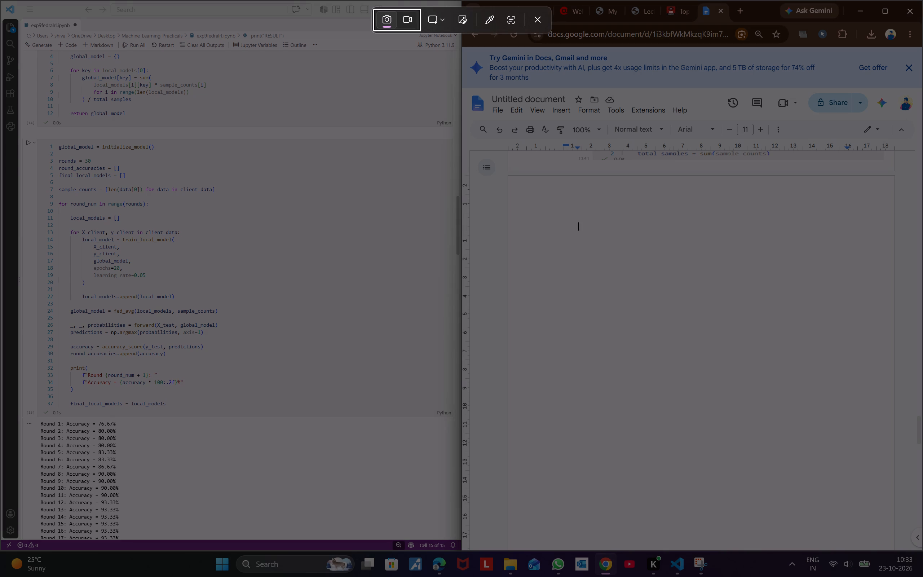
pyautogui.moveTo(32, 49); pyautogui.dragTo(305, 545)
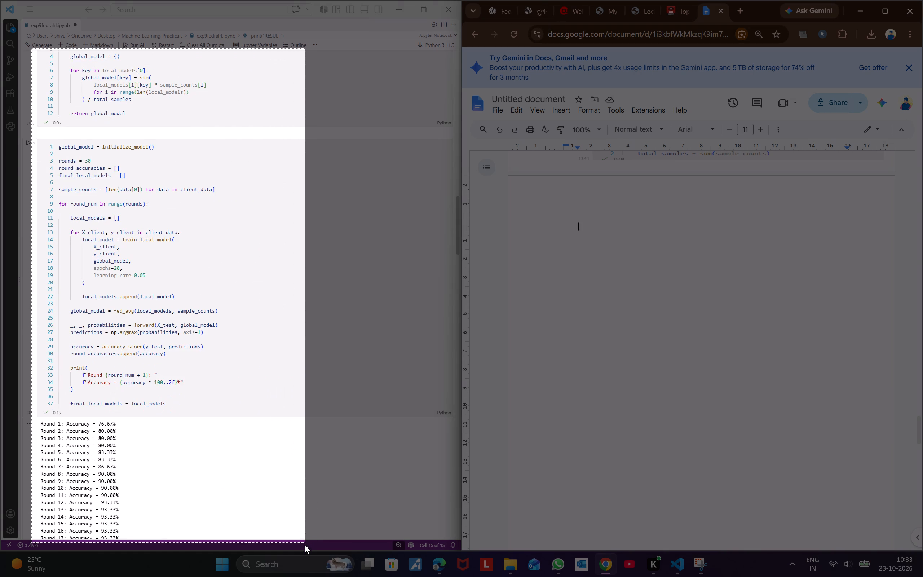
pyautogui.moveTo(305, 545); pyautogui.dragTo(254, 540)
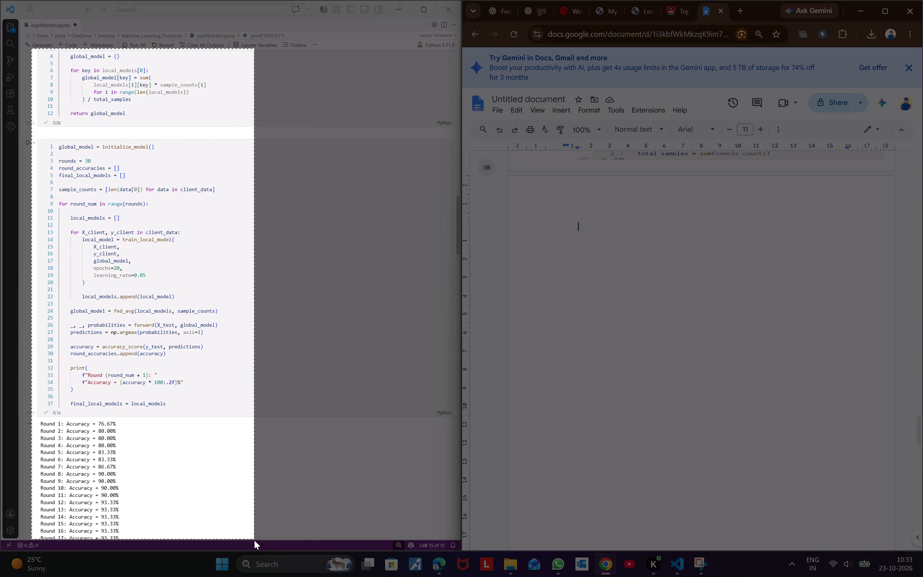
pyautogui.moveTo(254, 540); pyautogui.dragTo(253, 538)
# Copy the new snip from Snipping Tool and paste it on the blank page after the train_local_model screenshot.
pyautogui.click(783, 430)
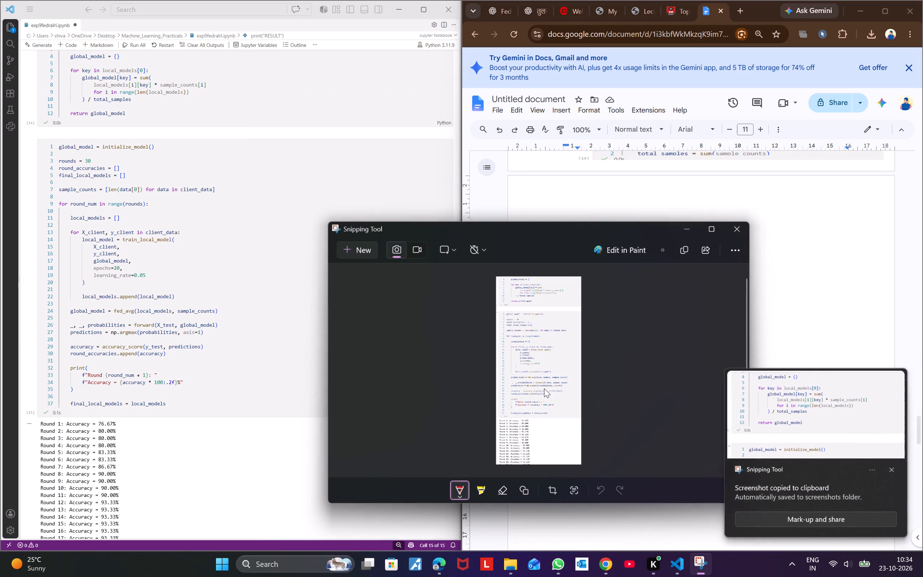
pyautogui.rightClick(565, 342)
pyautogui.click(597, 369)
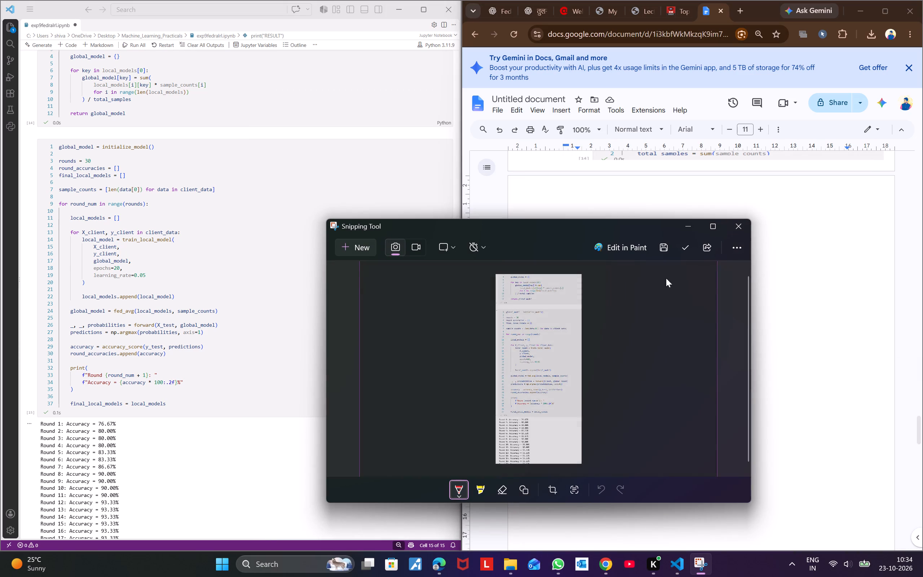
pyautogui.click(807, 221)
pyautogui.rightClick(578, 215)
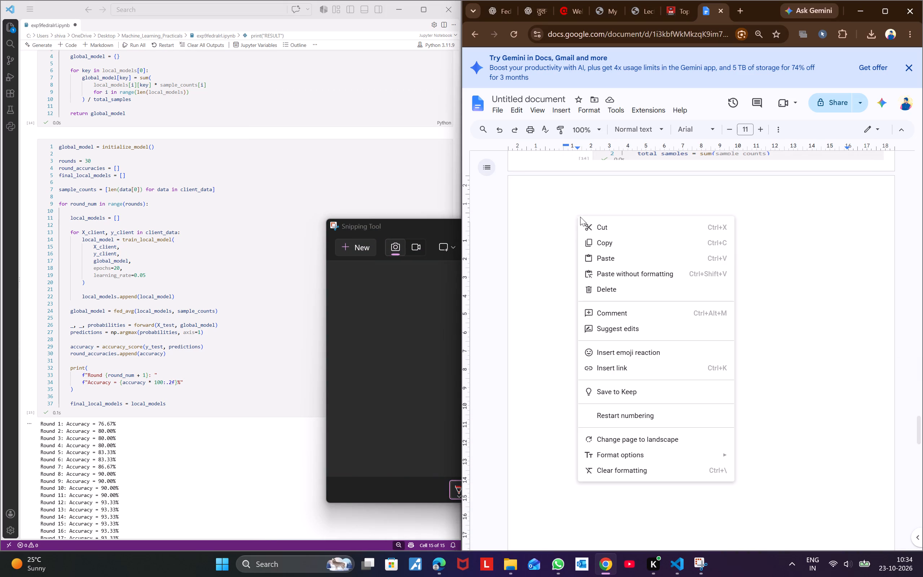
pyautogui.click(602, 262)
# Shorten the pasted training-rounds screenshot to fit on its page and widen it slightly toward the page's right edge.
pyautogui.click(681, 296)
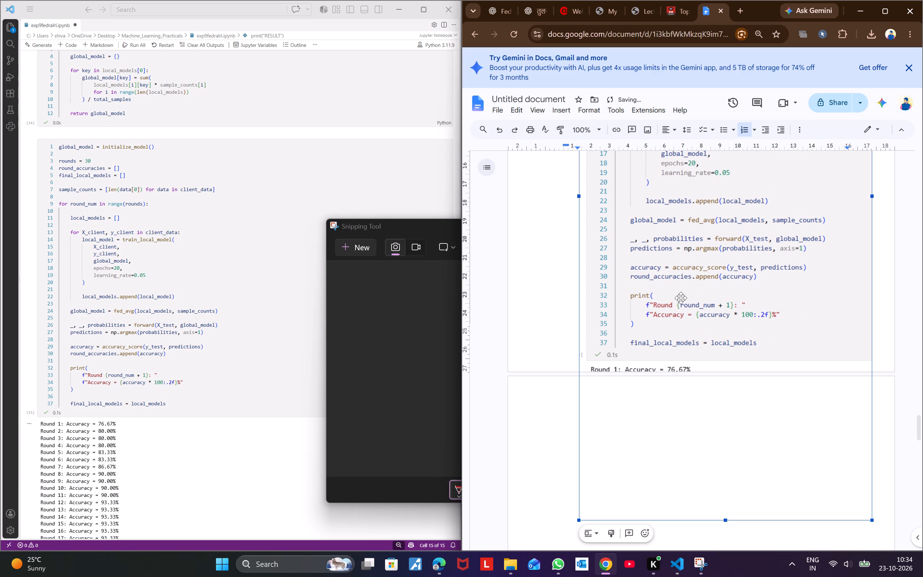
pyautogui.moveTo(726, 520); pyautogui.dragTo(767, 368)
pyautogui.scroll(6, 738, 310)
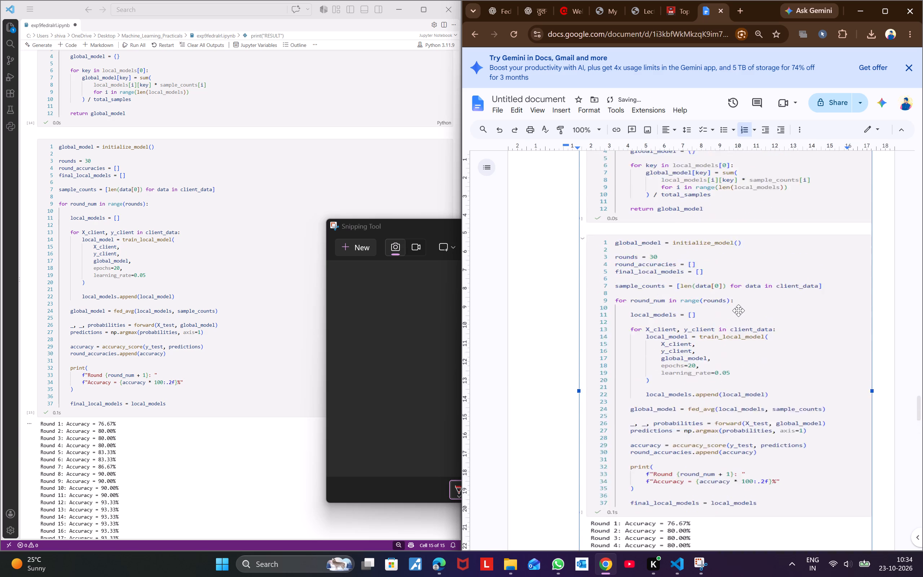
pyautogui.scroll(-4, 738, 310)
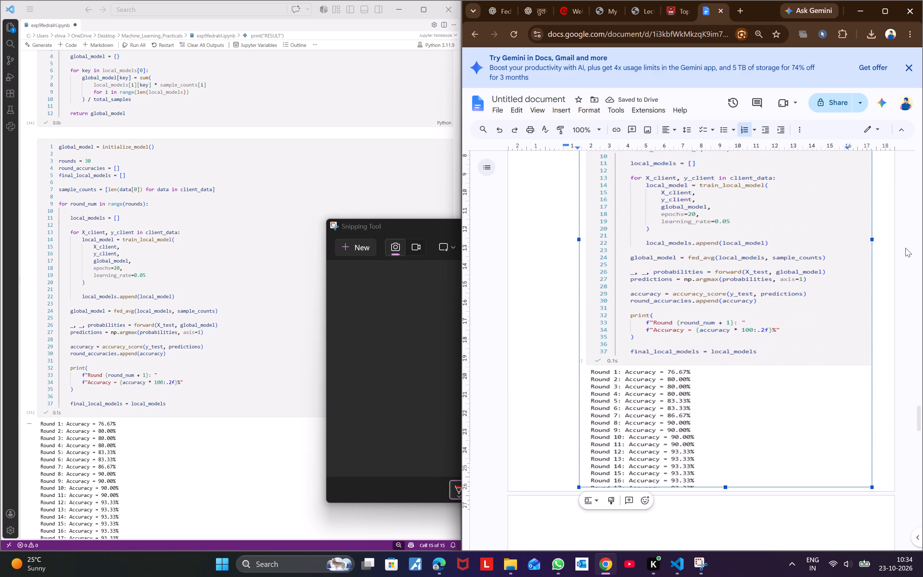
pyautogui.moveTo(871, 228); pyautogui.dragTo(876, 228)
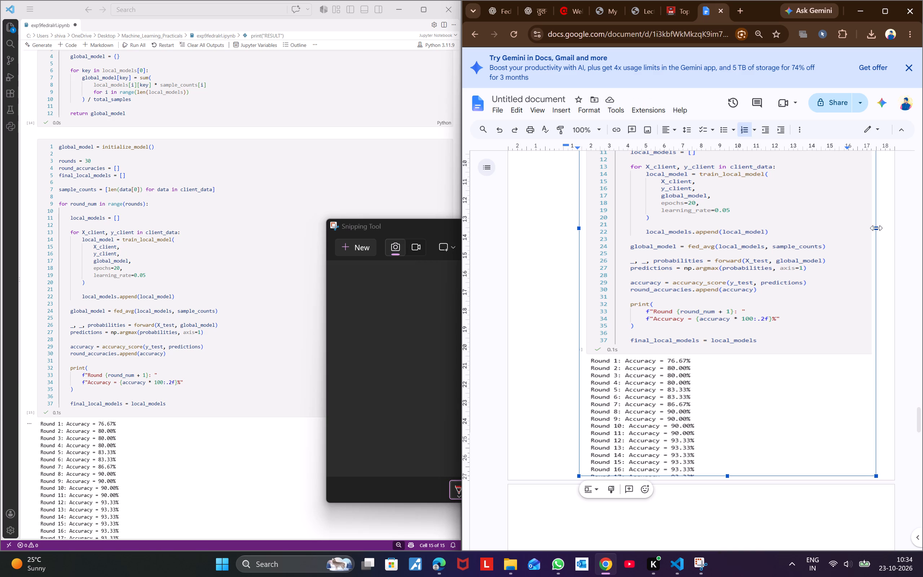
pyautogui.moveTo(876, 228); pyautogui.dragTo(886, 229)
pyautogui.click(548, 272)
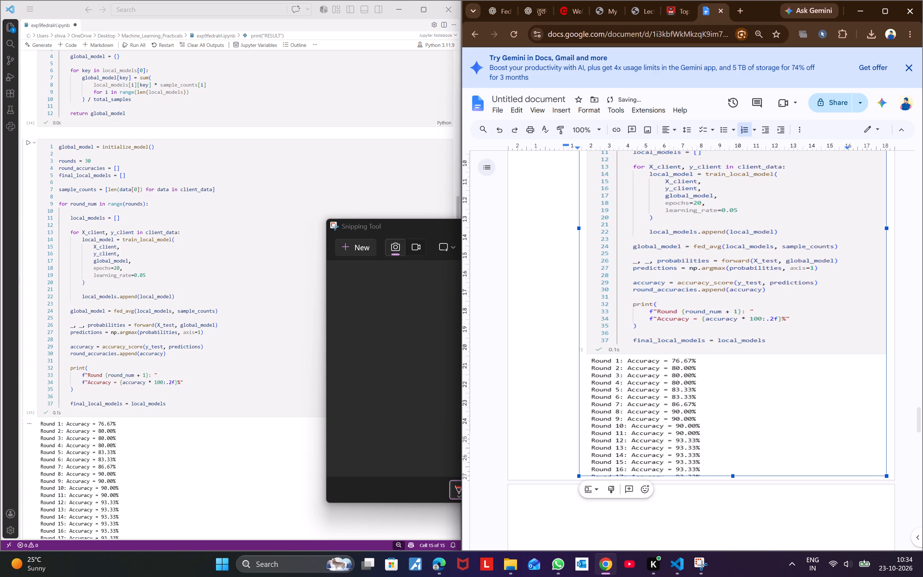
# Snip the notebook from the Round 12 accuracy output through the final results to the end of the confusion_matrix cell.
pyautogui.scroll(-9, 131, 371)
pyautogui.click(163, 372)
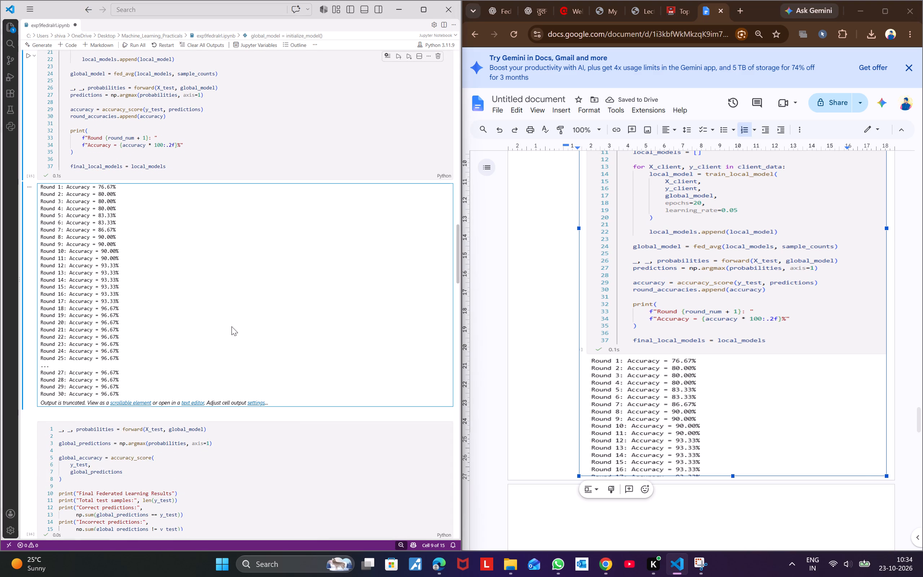
pyautogui.scroll(-8, 237, 325)
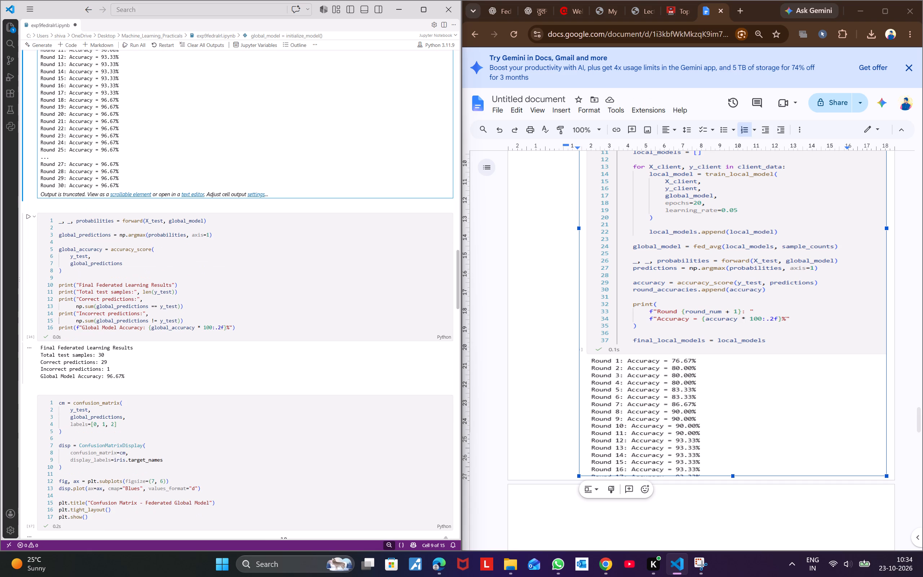
pyautogui.scroll(-2, 239, 325)
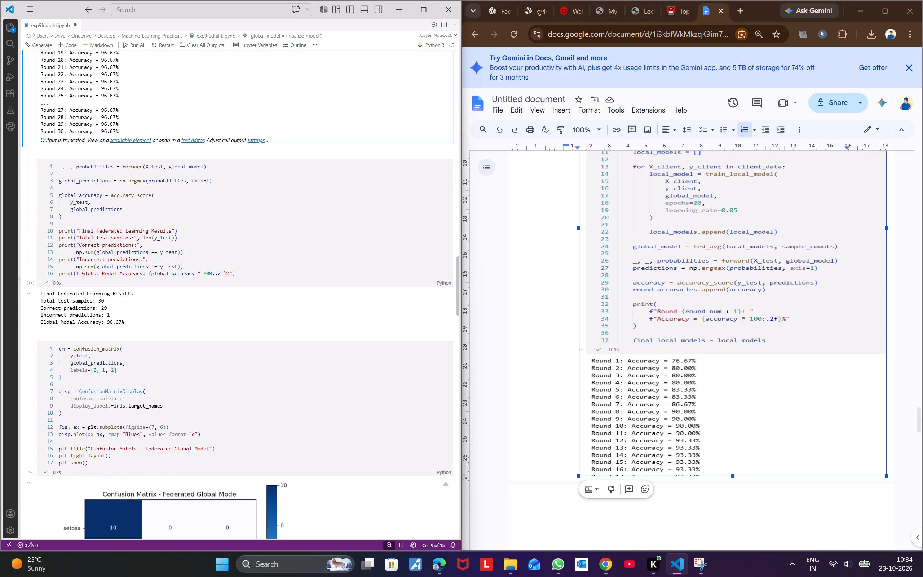
pyautogui.scroll(2, 239, 325)
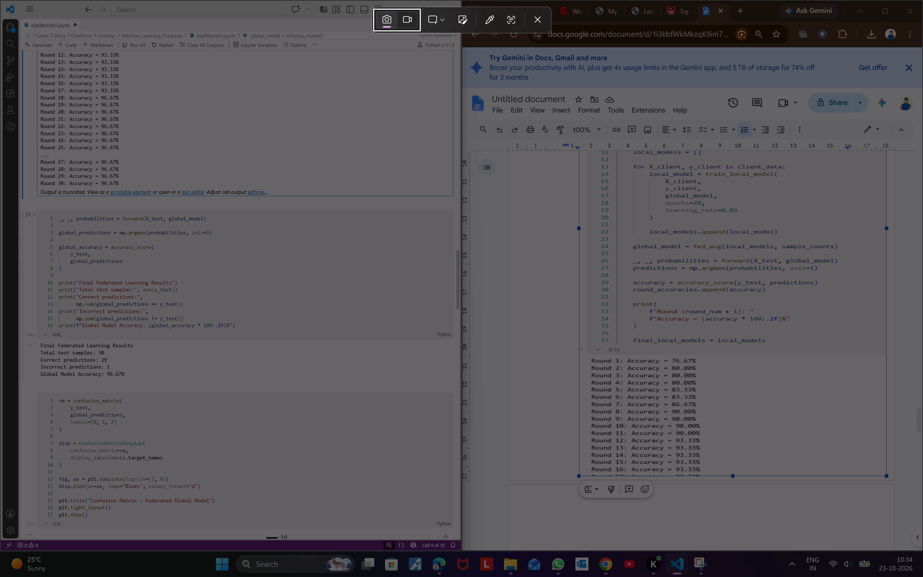
pyautogui.moveTo(18, 49); pyautogui.dragTo(301, 518)
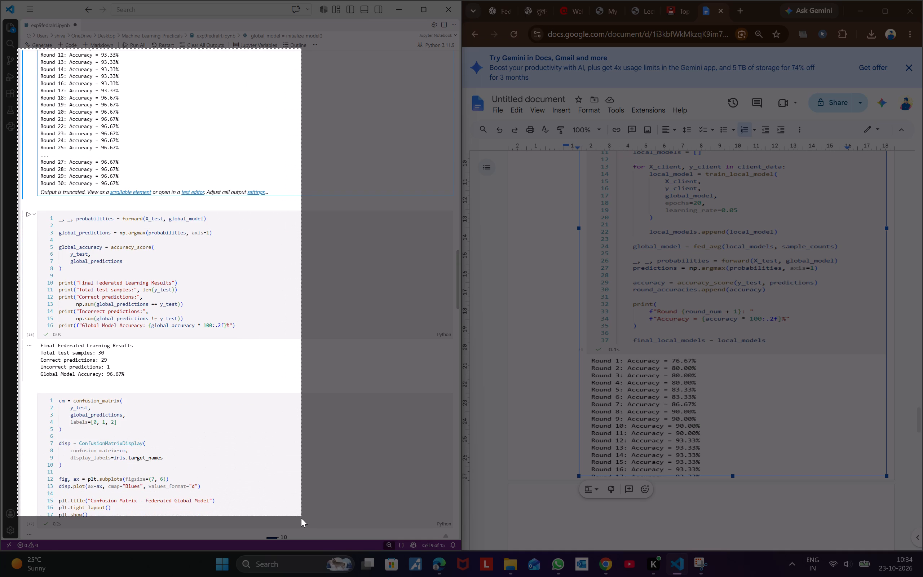
pyautogui.moveTo(301, 518); pyautogui.dragTo(282, 529)
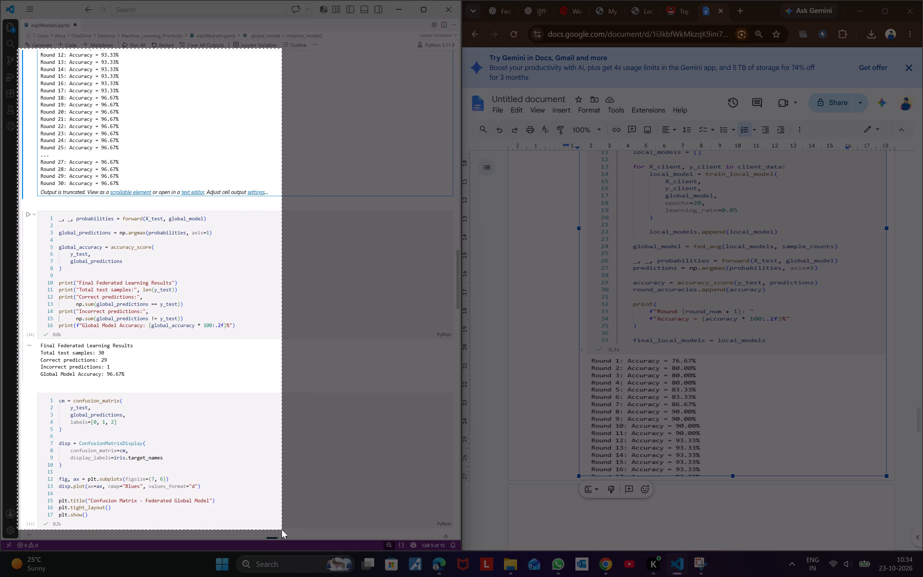
pyautogui.moveTo(282, 529); pyautogui.dragTo(281, 529)
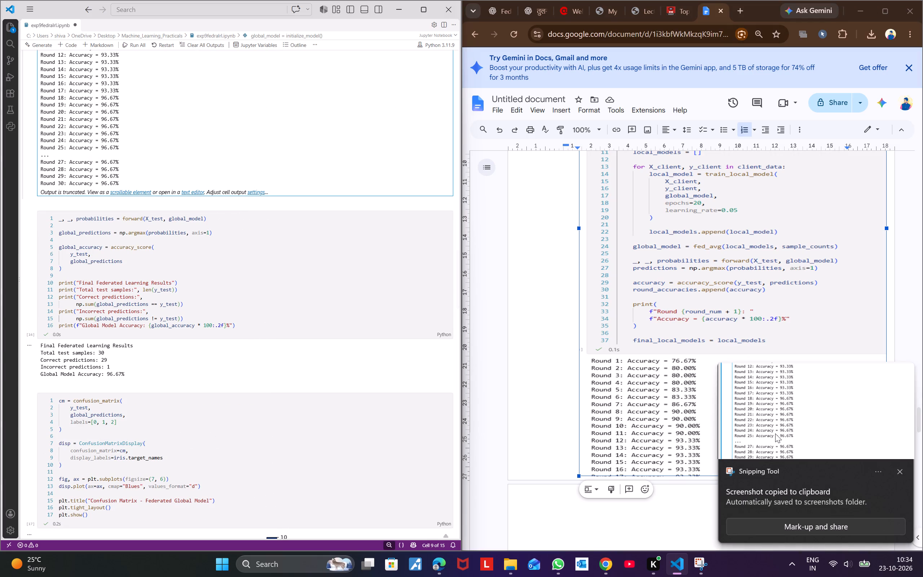
# Copy the new snip's image in Snipping Tool and place the cursor on the blank page after the training-rounds screenshot.
pyautogui.rightClick(779, 433)
pyautogui.doubleClick(805, 396)
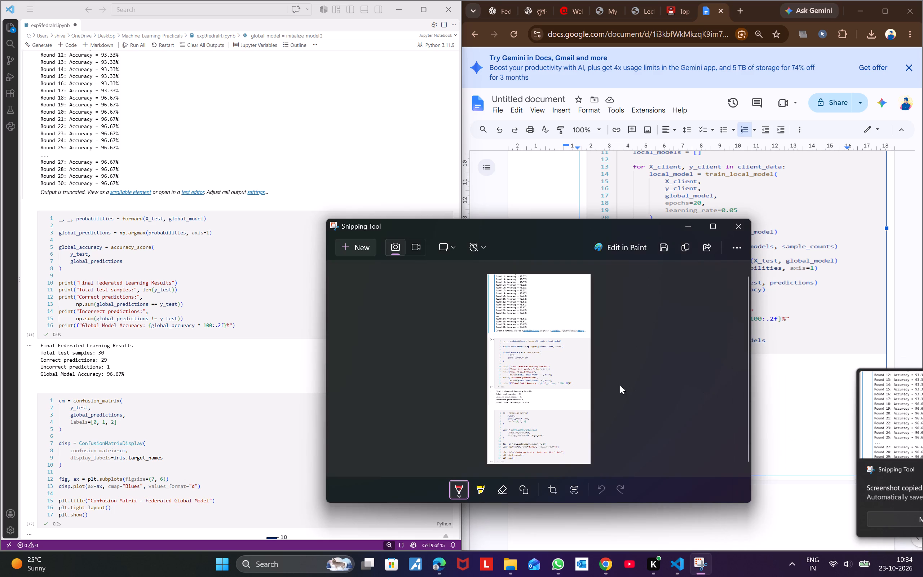
pyautogui.rightClick(553, 370)
pyautogui.click(585, 397)
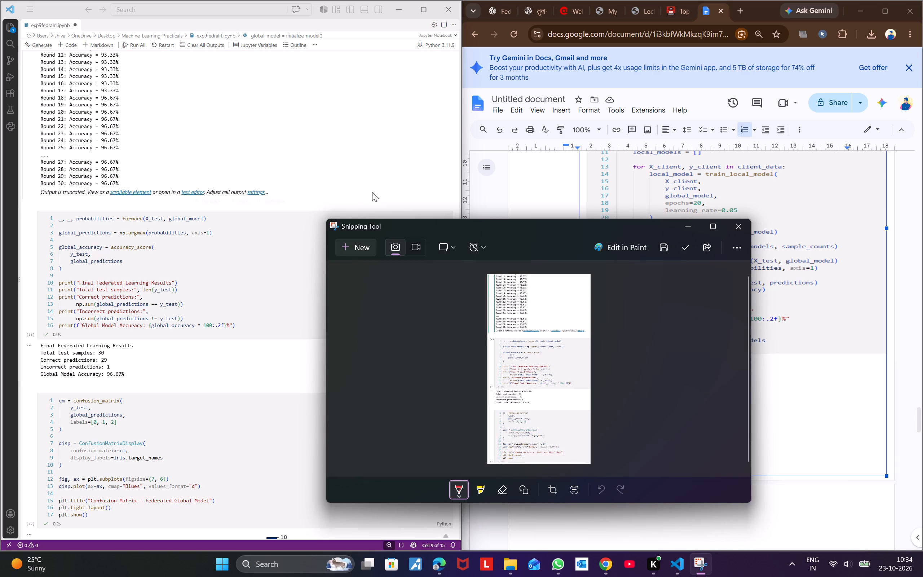
pyautogui.click(387, 164)
pyautogui.click(543, 188)
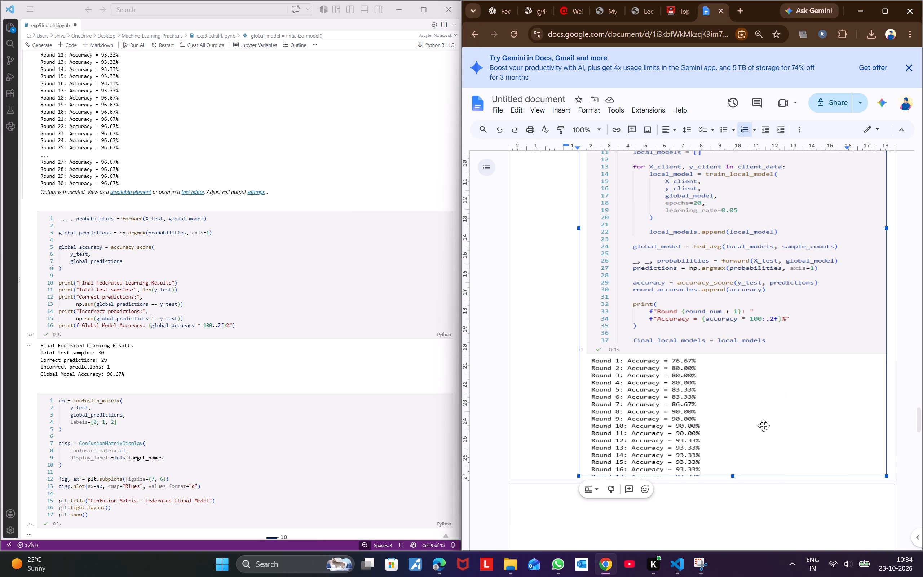
pyautogui.scroll(-5, 758, 423)
pyautogui.click(571, 243)
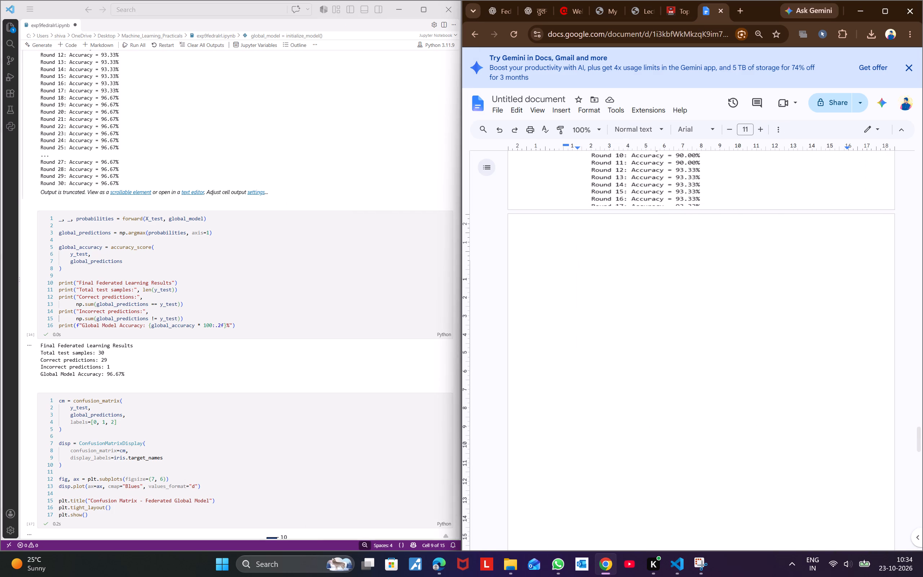
# Paste the copied final-results screenshot on the blank page and shorten it until its bottom edge fits within the page.
pyautogui.rightClick(583, 254)
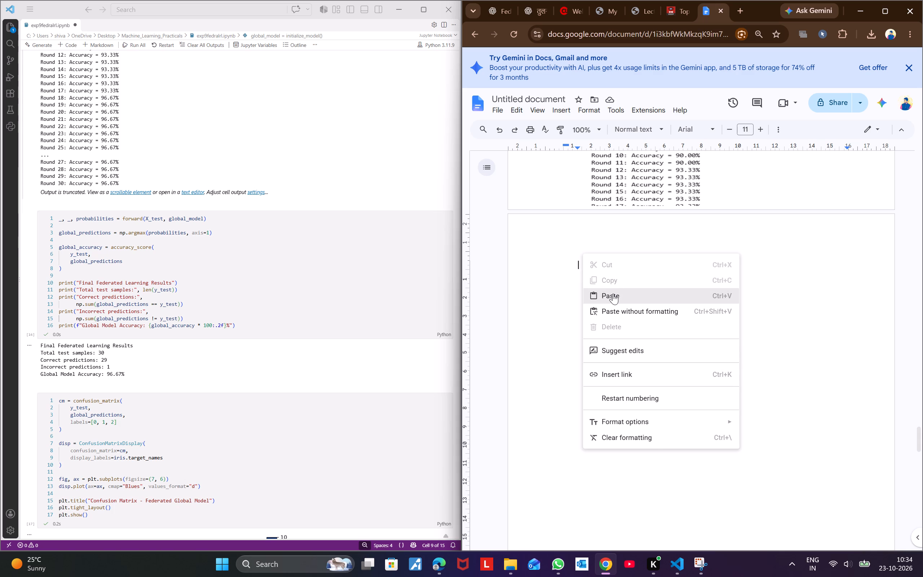
pyautogui.click(613, 294)
pyautogui.click(703, 329)
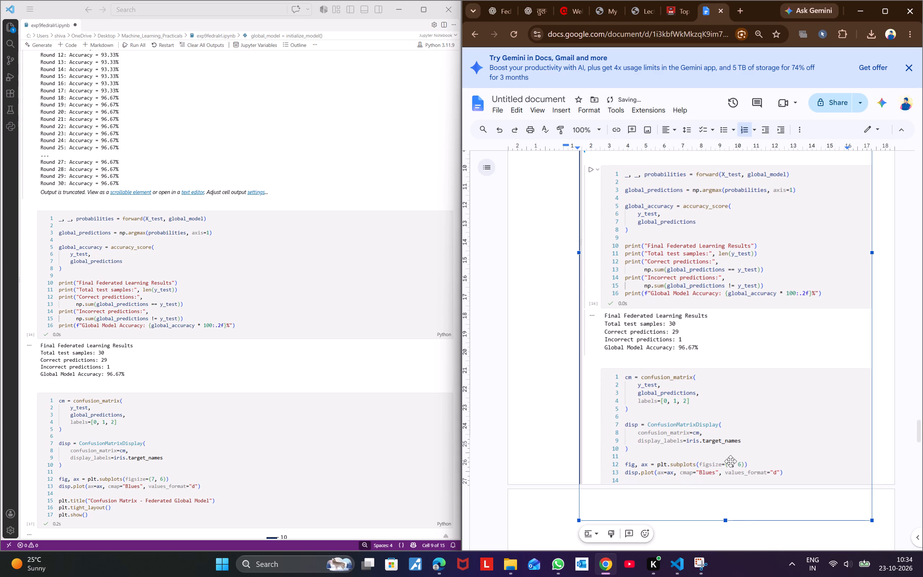
pyautogui.moveTo(725, 520); pyautogui.dragTo(724, 469)
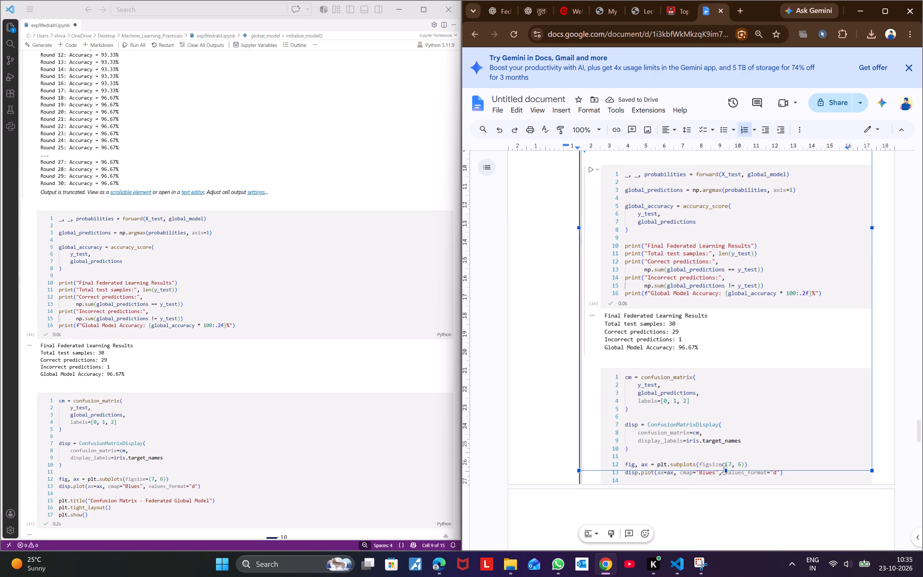
pyautogui.moveTo(724, 469); pyautogui.dragTo(726, 480)
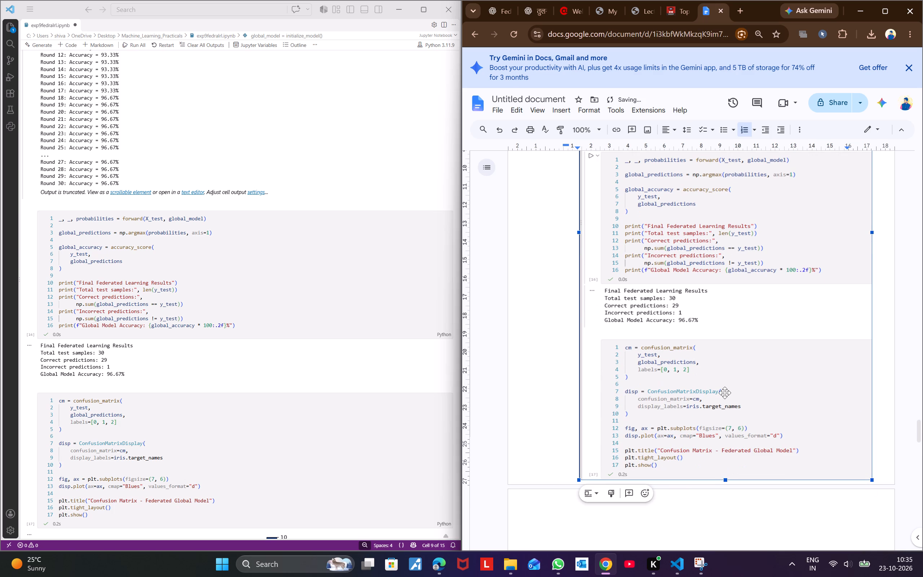
pyautogui.scroll(6, 760, 330)
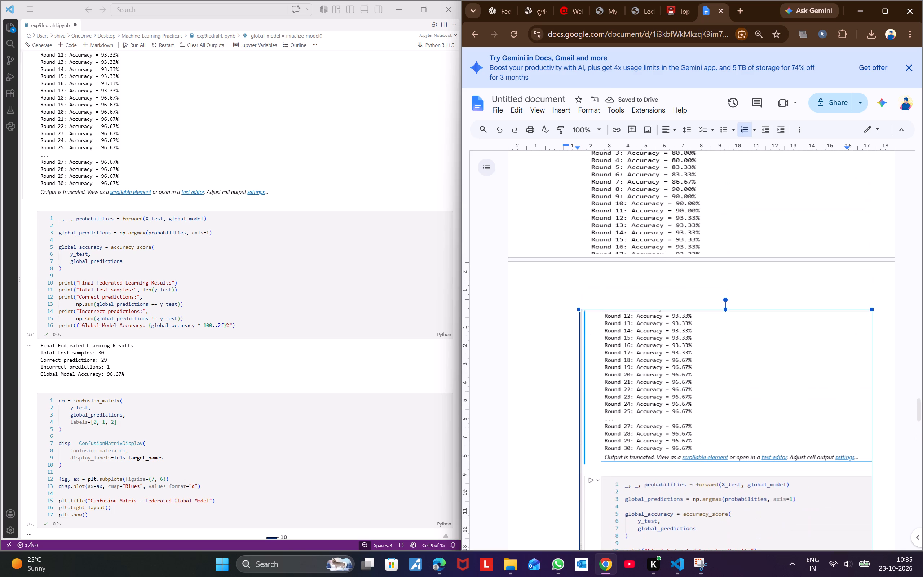
pyautogui.click(583, 282)
# Place the cursor on the next blank page and snip the notebook from the confusion matrix plot through line 5 of the plt.figure cell.
pyautogui.scroll(-9, 788, 303)
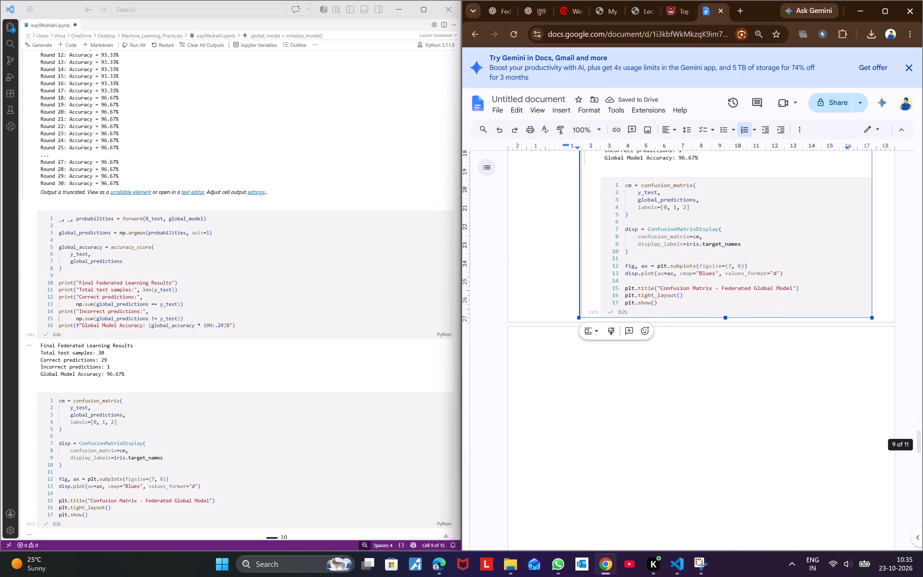
pyautogui.click(547, 361)
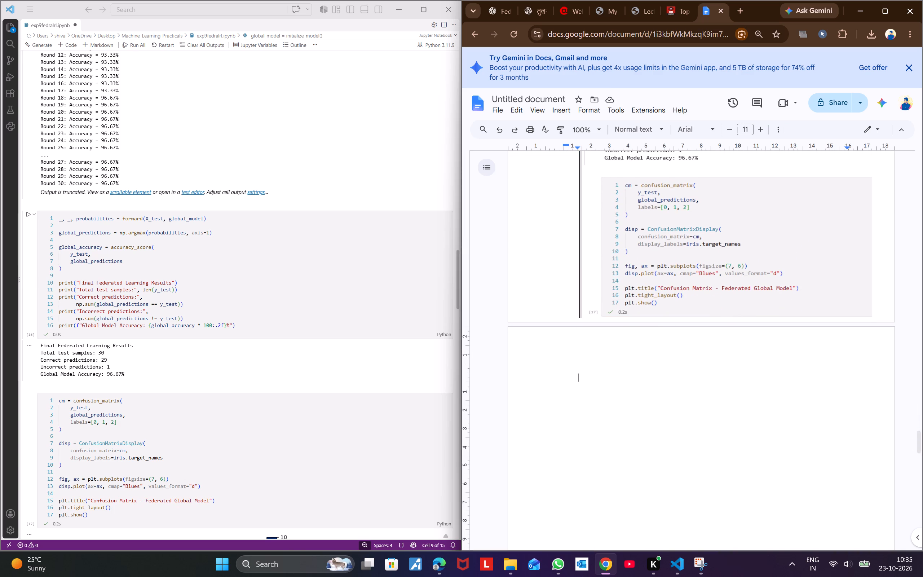
pyautogui.scroll(-18, 270, 291)
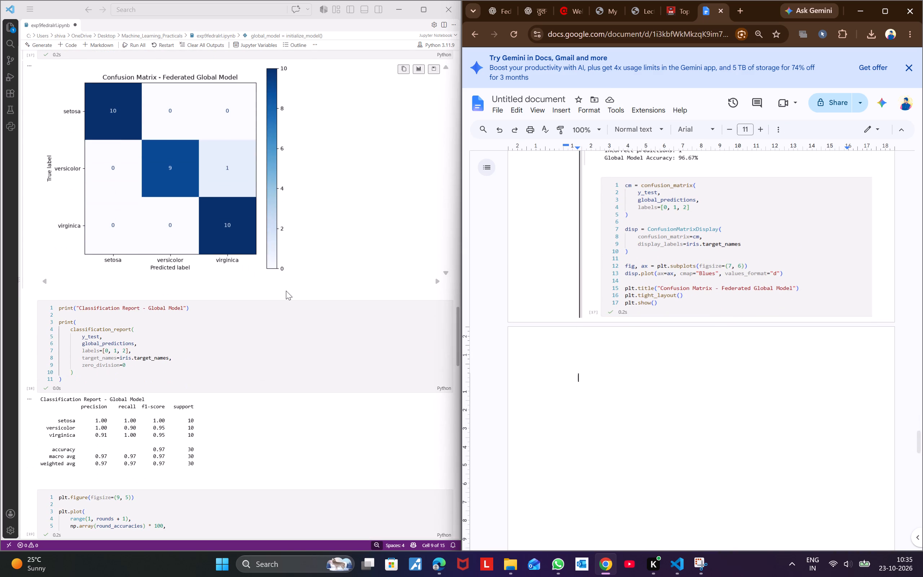
pyautogui.scroll(-11, 288, 291)
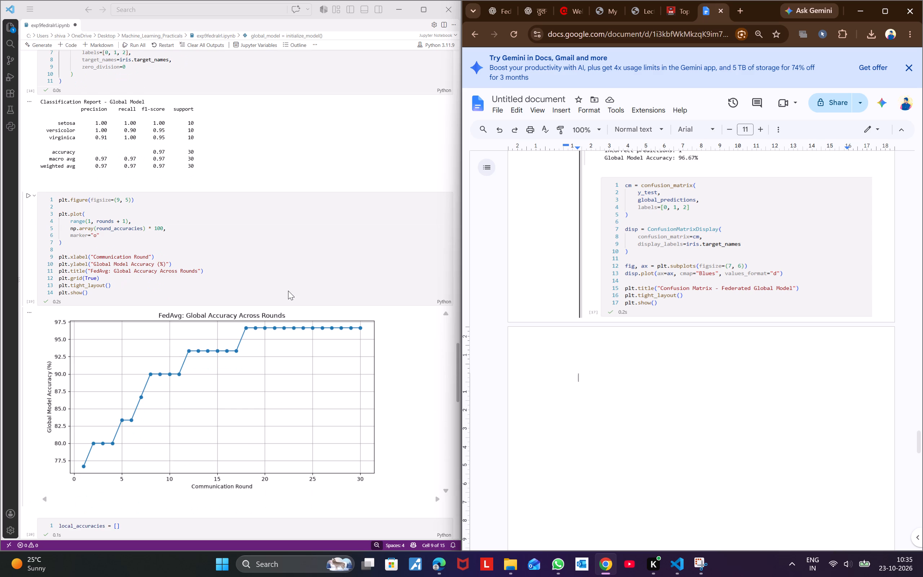
pyautogui.scroll(-8, 288, 291)
pyautogui.scroll(18, 288, 291)
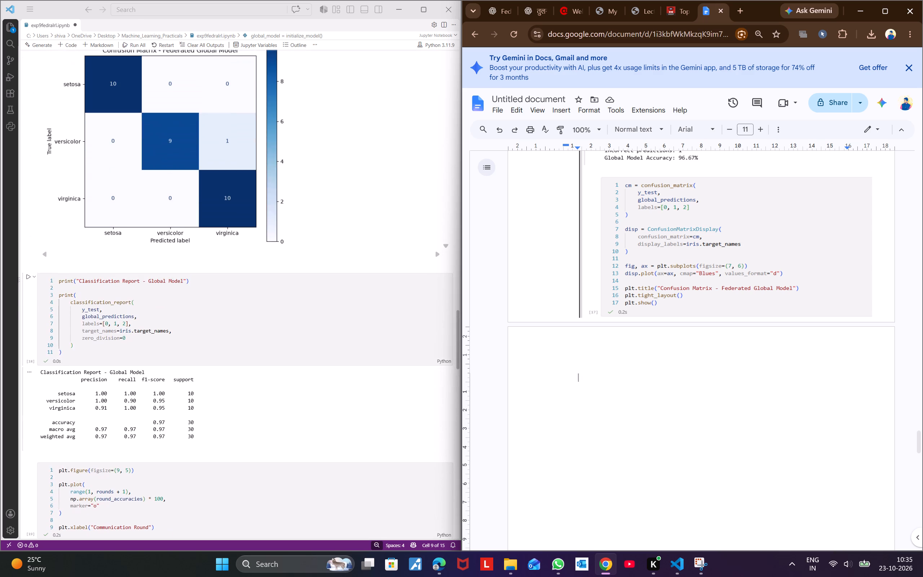
pyautogui.scroll(1, 288, 291)
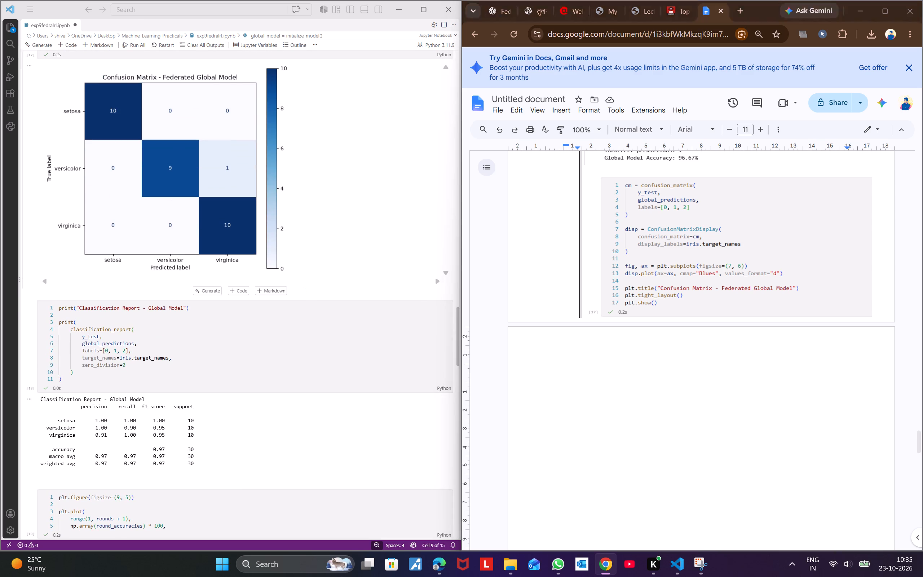
pyautogui.moveTo(27, 58); pyautogui.dragTo(319, 540)
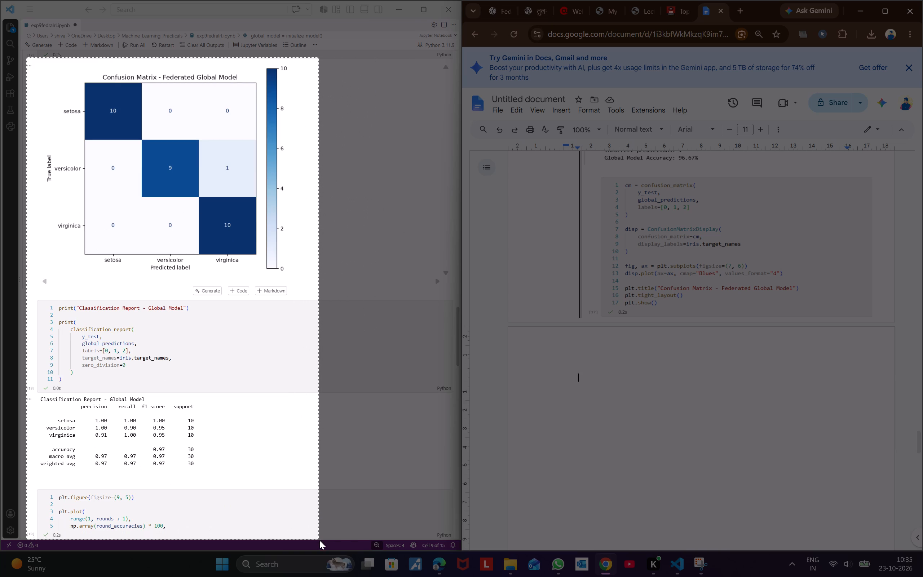
pyautogui.moveTo(319, 540); pyautogui.dragTo(320, 541)
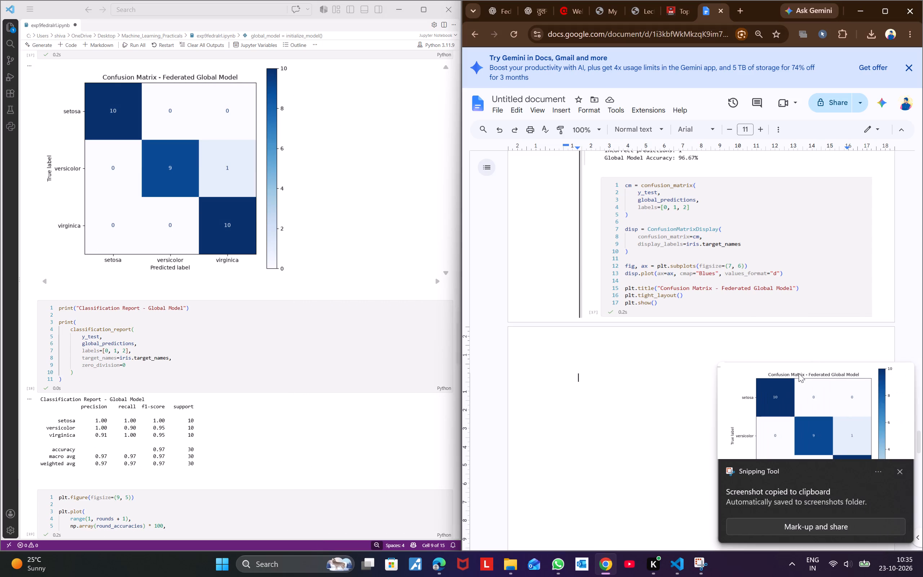
# Copy the new snip in Snipping Tool and paste it on the blank page after the final-results screenshot.
pyautogui.click(788, 395)
pyautogui.rightClick(568, 363)
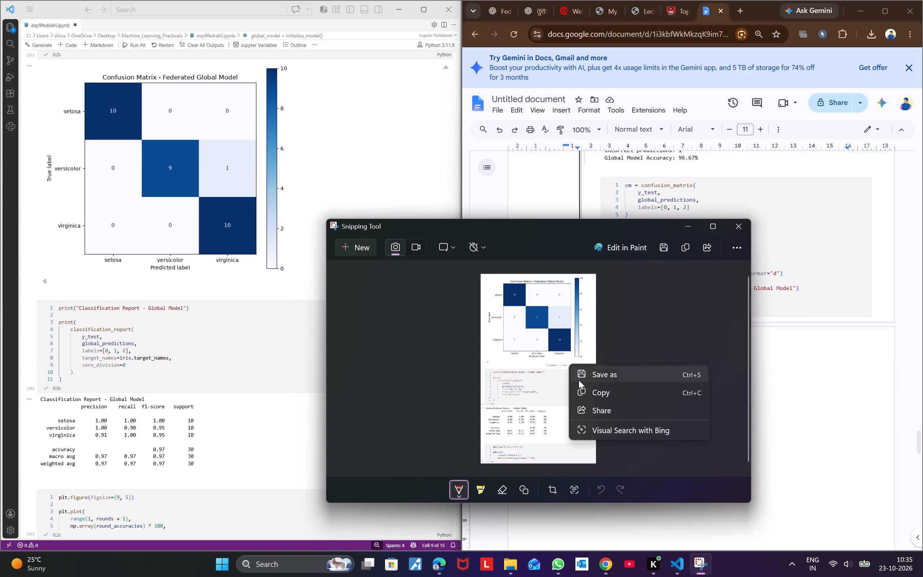
pyautogui.click(583, 389)
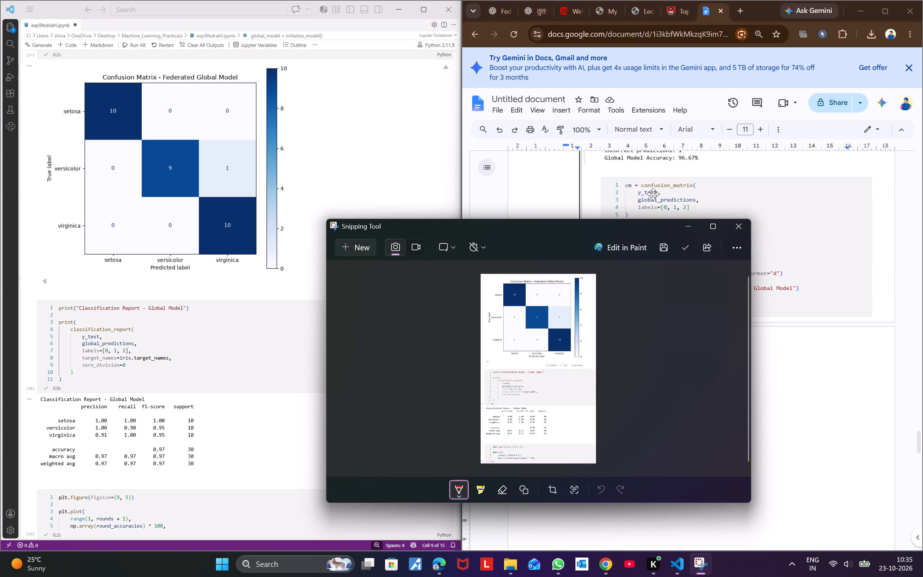
pyautogui.click(694, 232)
pyautogui.rightClick(593, 369)
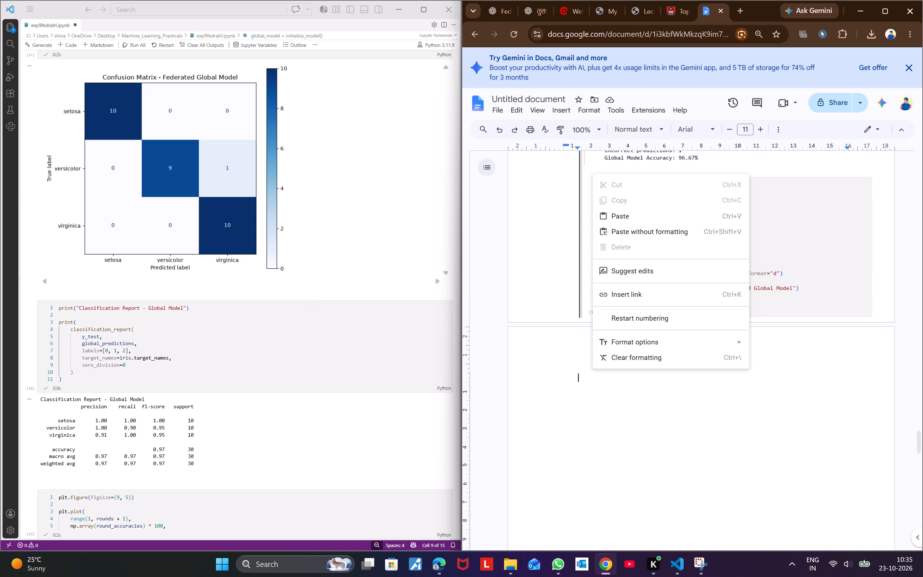
pyautogui.click(635, 213)
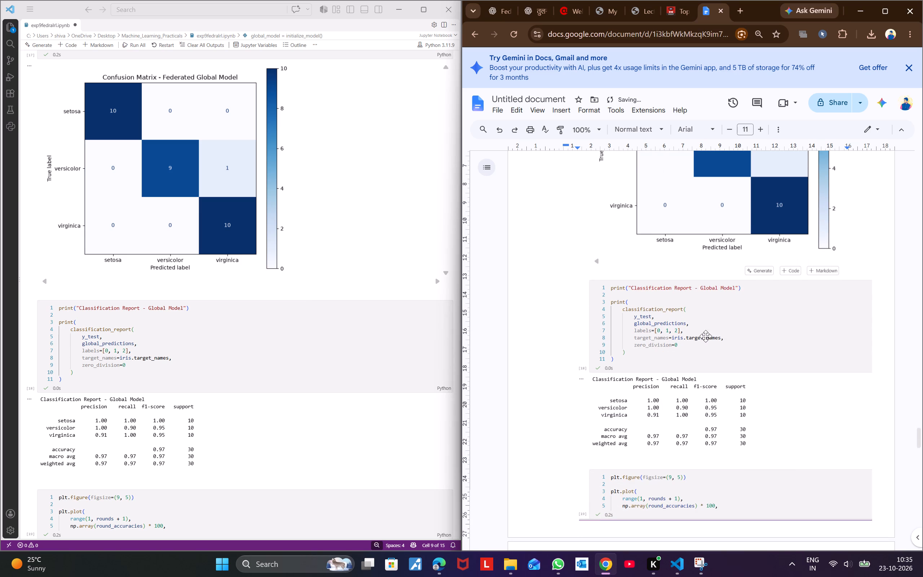
pyautogui.scroll(2, 763, 310)
pyautogui.scroll(-4, 774, 251)
# Adjust the height of the pasted confusion matrix screenshot so its bottom edge sits just above the end of the page.
pyautogui.click(752, 279)
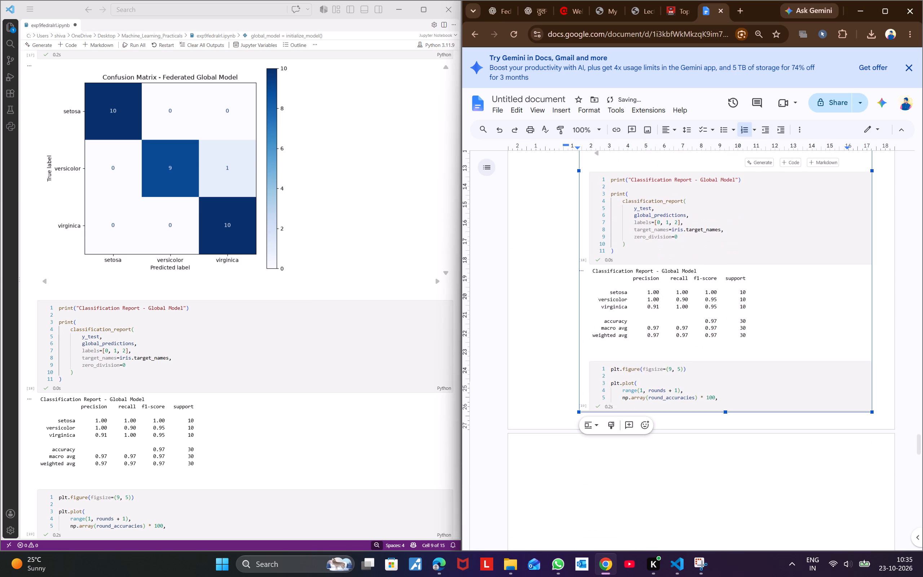
pyautogui.moveTo(727, 412); pyautogui.dragTo(727, 376)
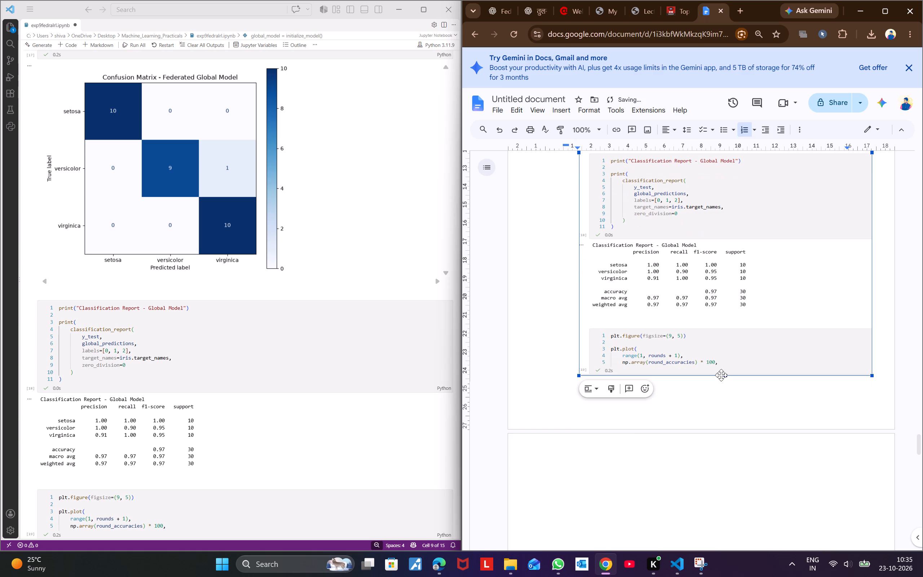
pyautogui.click(729, 372)
pyautogui.moveTo(726, 376); pyautogui.dragTo(725, 417)
pyautogui.click(565, 343)
pyautogui.scroll(5, 650, 280)
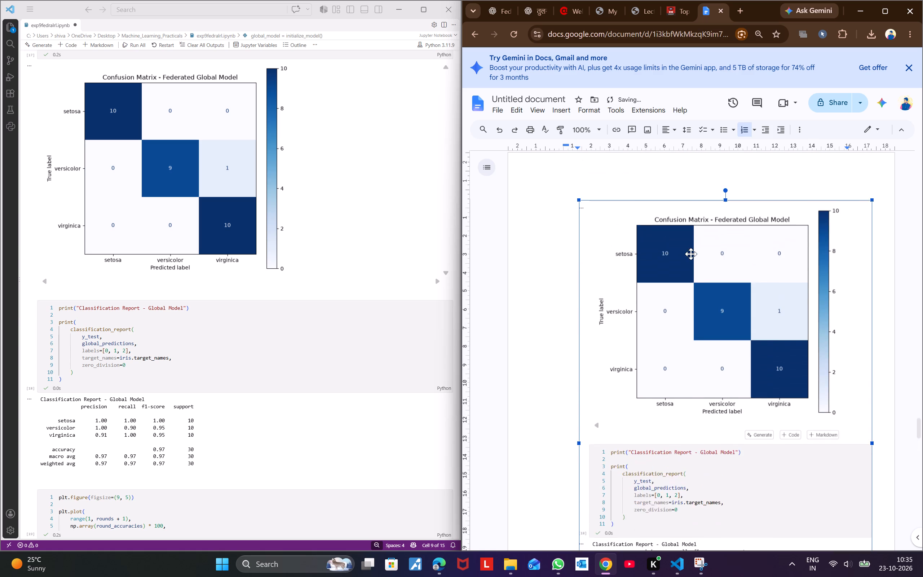
pyautogui.scroll(5, 691, 254)
pyautogui.scroll(-2, 691, 254)
pyautogui.scroll(1, 691, 254)
pyautogui.scroll(-7, 691, 254)
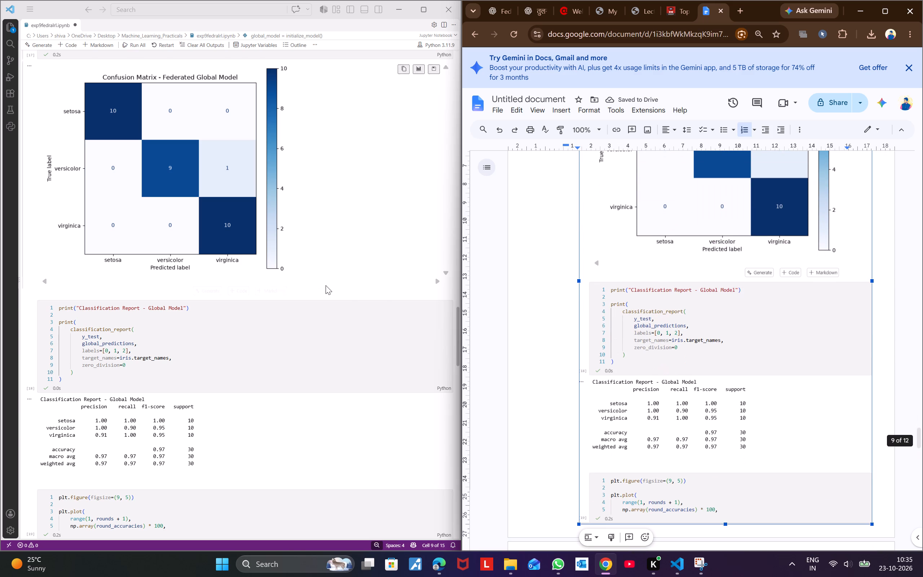
# Look through the notebook's FedAvg accuracy plot and local_accuracies comparison cells to line up the next capture.
pyautogui.scroll(-17, 340, 282)
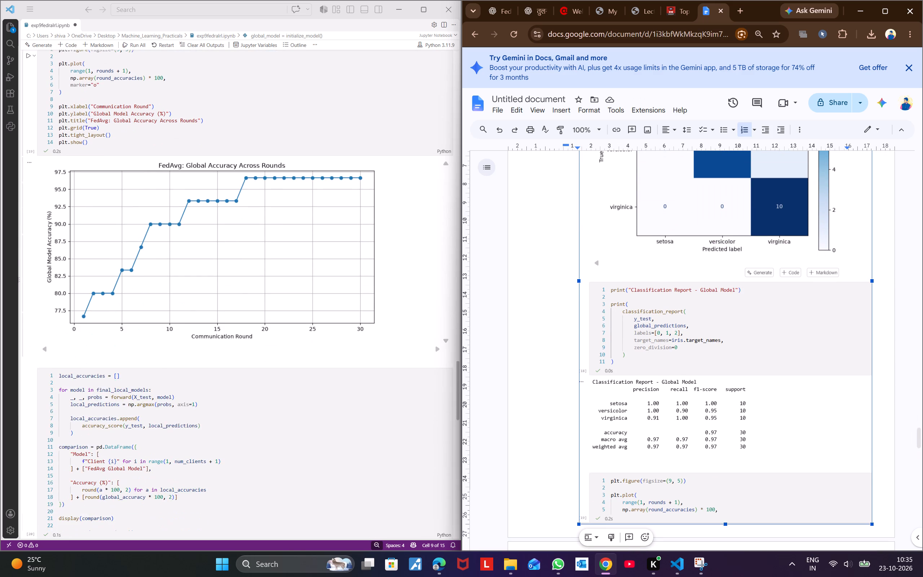
pyautogui.scroll(-7, 353, 282)
pyautogui.scroll(2, 353, 282)
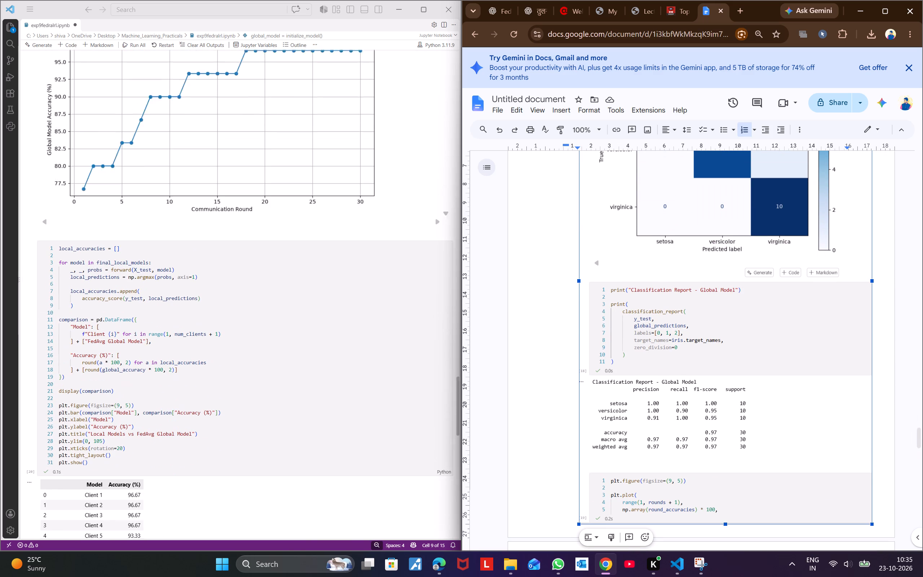
pyautogui.scroll(3, 353, 282)
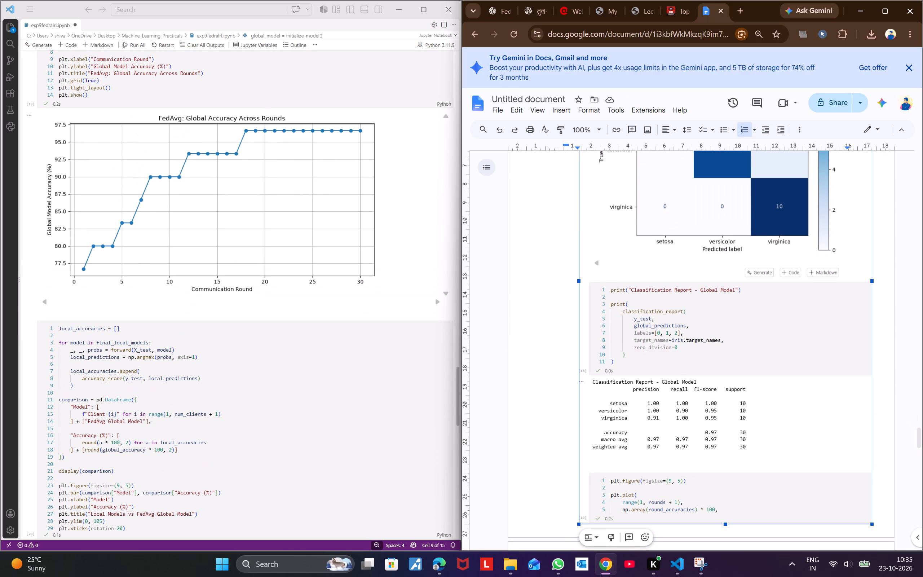
pyautogui.scroll(2, 353, 282)
pyautogui.scroll(-1, 353, 282)
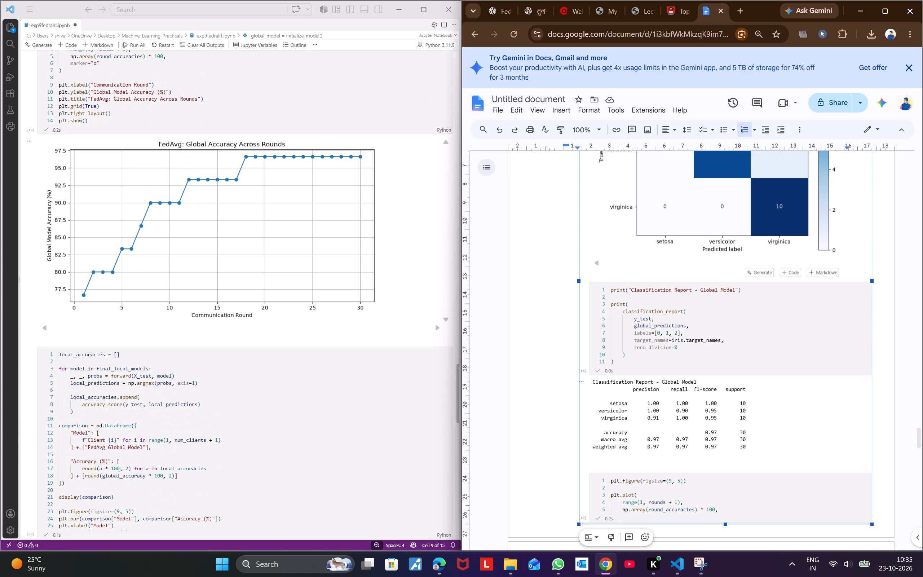
pyautogui.scroll(-1, 353, 282)
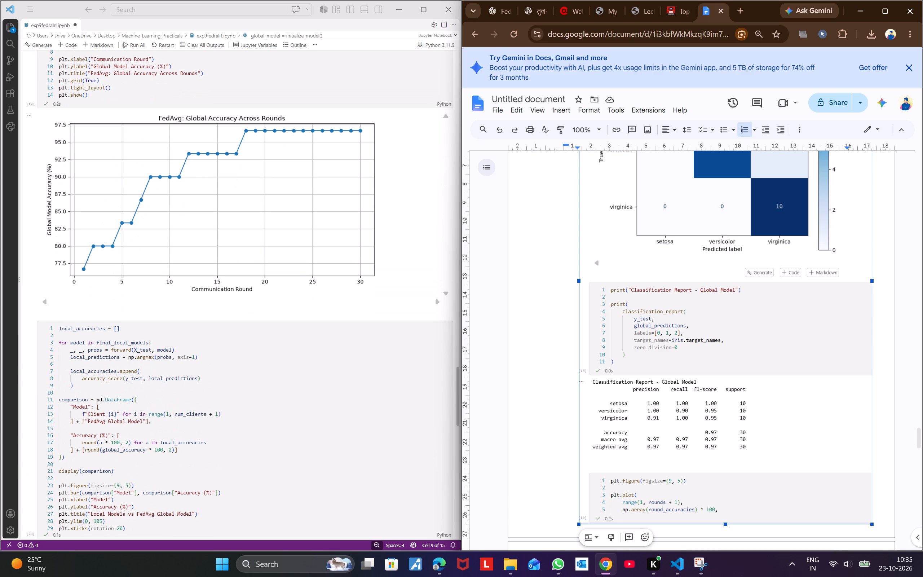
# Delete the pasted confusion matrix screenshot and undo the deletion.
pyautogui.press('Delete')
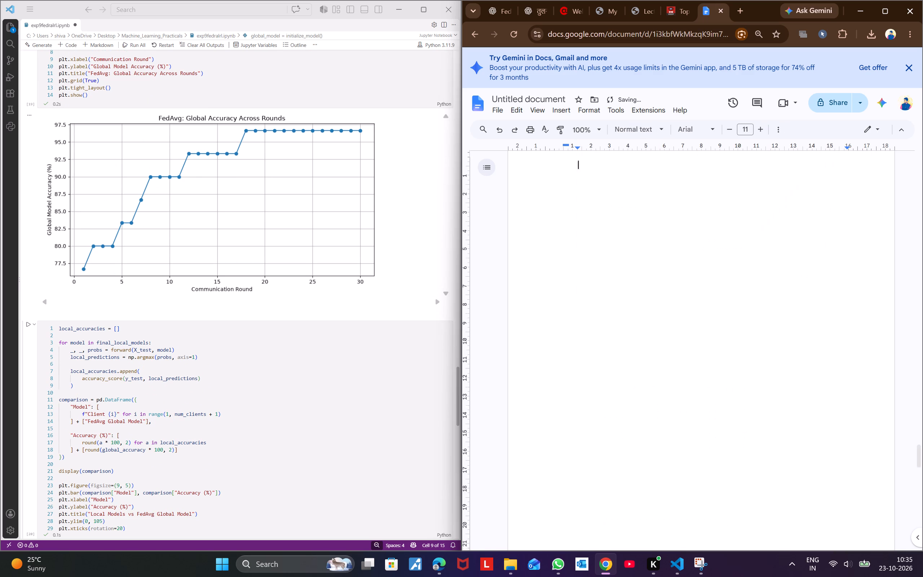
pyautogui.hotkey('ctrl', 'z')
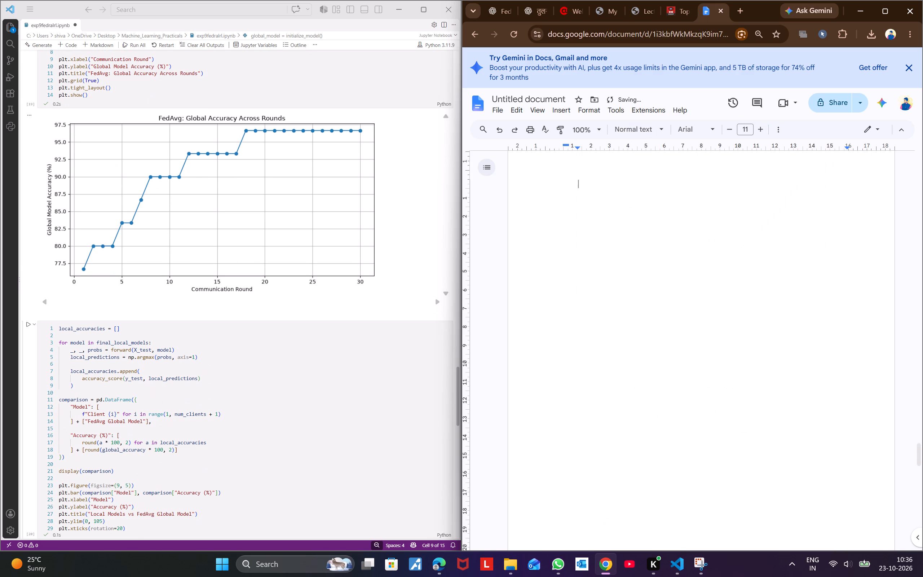
# Place the cursor on the page after the confusion matrix screenshot and snip the notebook from plt.xlabel("Communication Round") through the comparison cell's plt.ylim(0, 105) line.
pyautogui.scroll(-4, 455, 487)
pyautogui.scroll(-8, 687, 576)
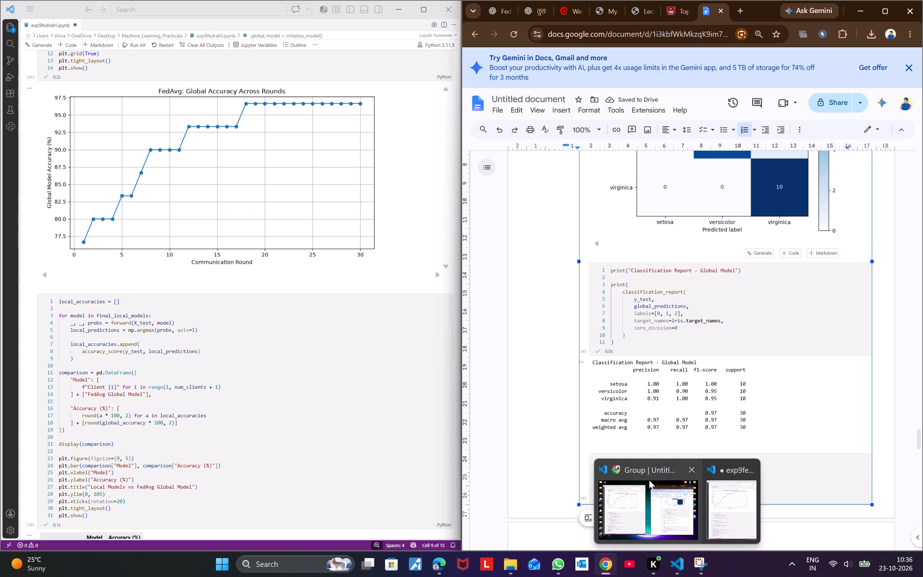
pyautogui.scroll(-6, 604, 429)
pyautogui.click(562, 222)
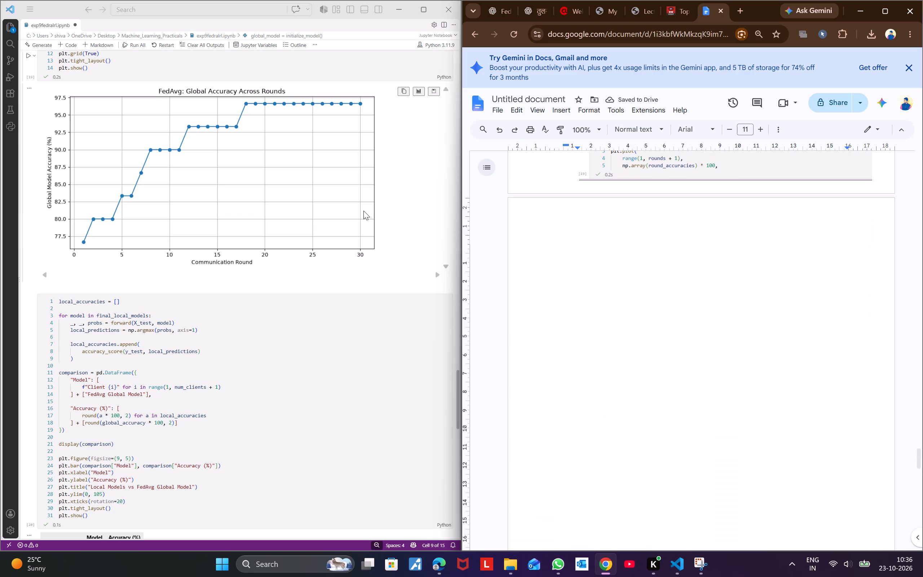
pyautogui.scroll(2, 329, 222)
pyautogui.scroll(-1, 327, 223)
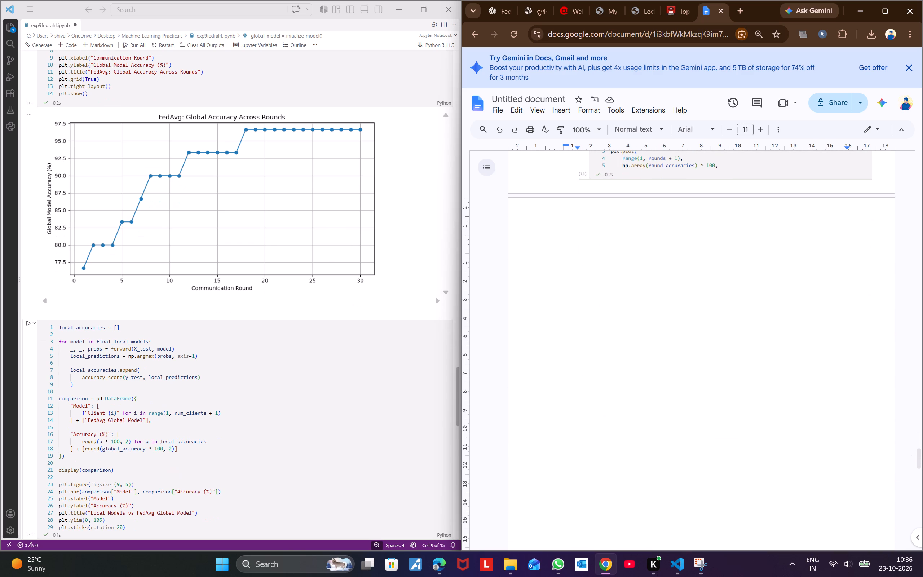
pyautogui.press('Print')
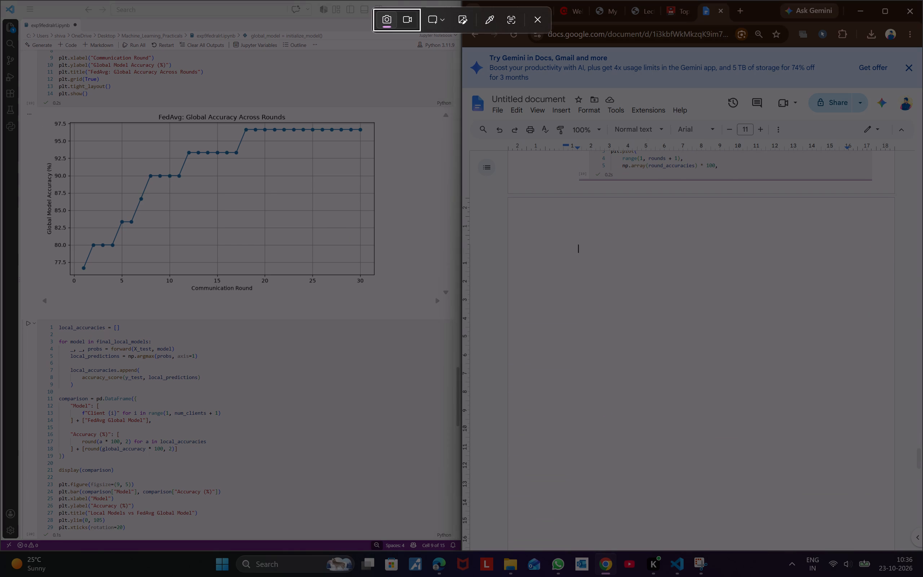
pyautogui.moveTo(28, 51); pyautogui.dragTo(402, 526)
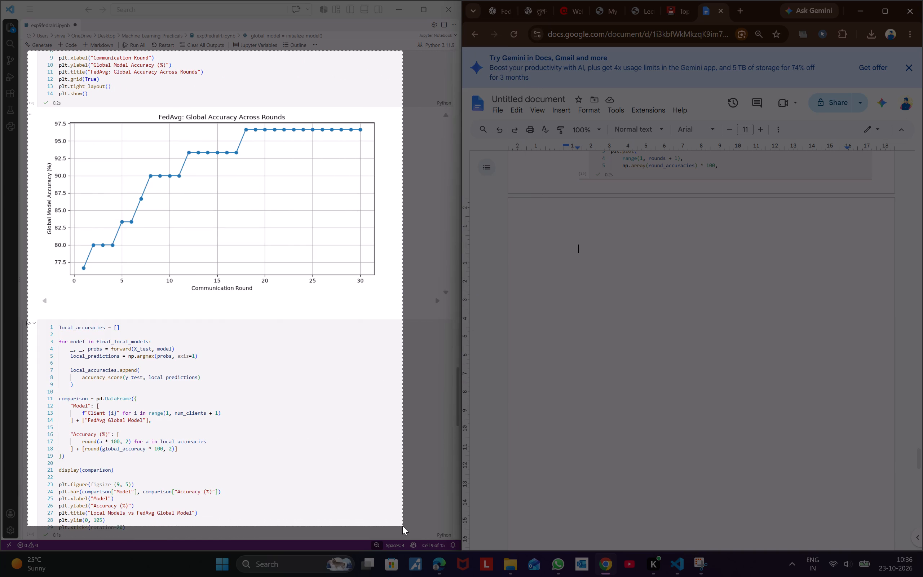
pyautogui.moveTo(402, 526); pyautogui.dragTo(398, 527)
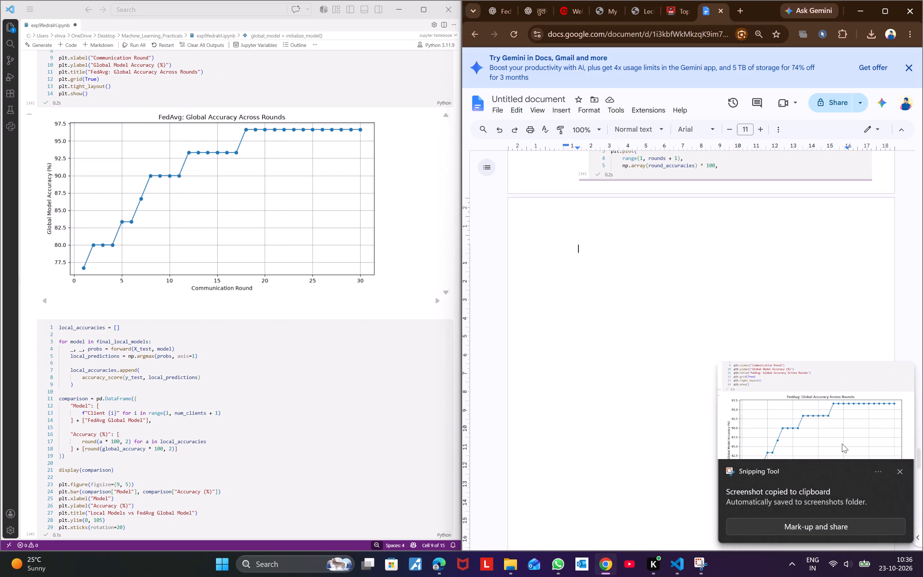
# Copy the captured FedAvg accuracy plot and comparison code snip and paste it on the blank page after the confusion matrix screenshot.
pyautogui.click(842, 444)
pyautogui.rightClick(558, 390)
pyautogui.click(596, 417)
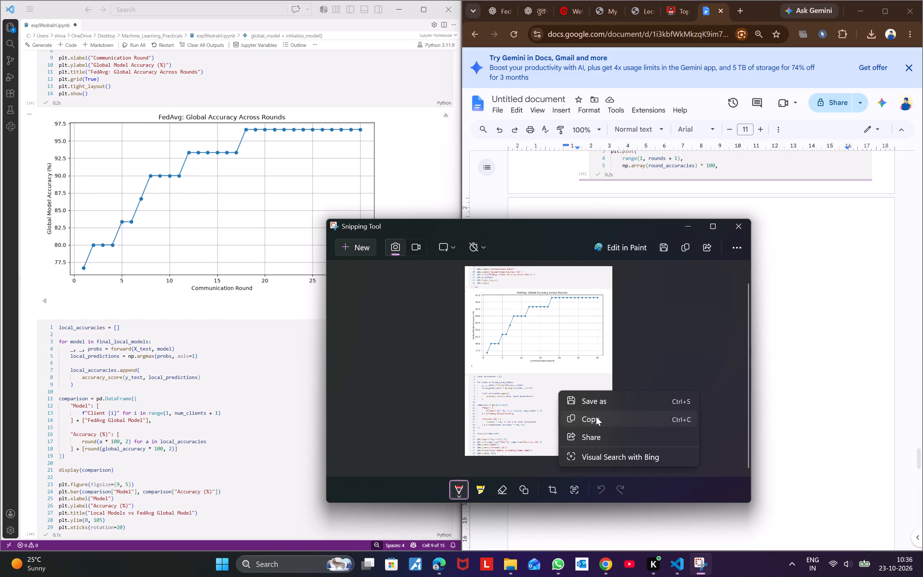
pyautogui.click(688, 224)
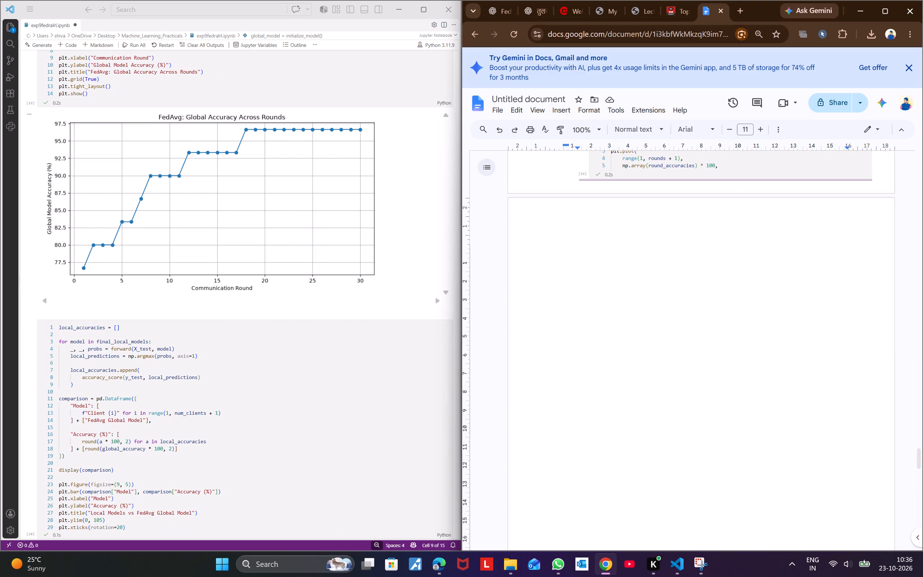
pyautogui.rightClick(586, 244)
pyautogui.click(599, 286)
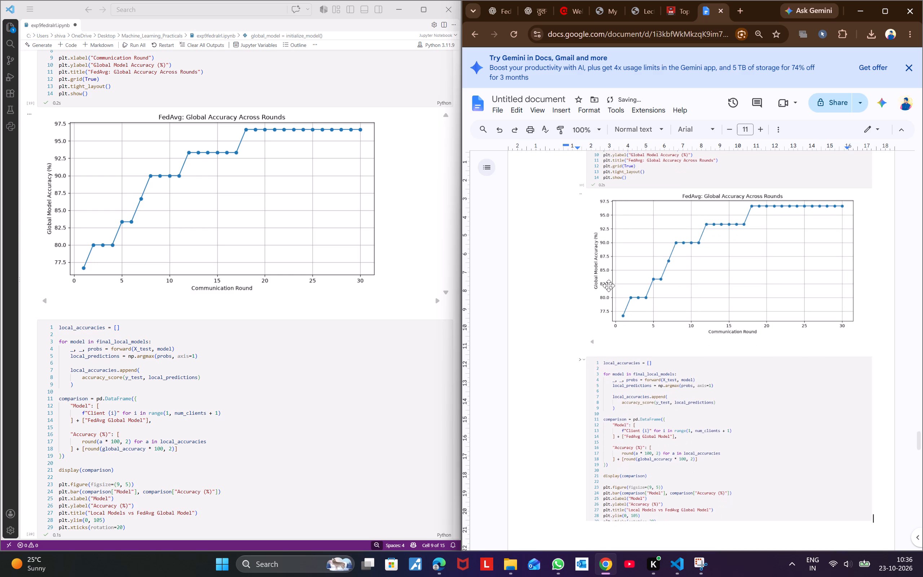
# Stretch the pasted FedAvg accuracy plot screenshot vertically so its bottom edge reaches closer to the end of the page.
pyautogui.scroll(-2, 755, 466)
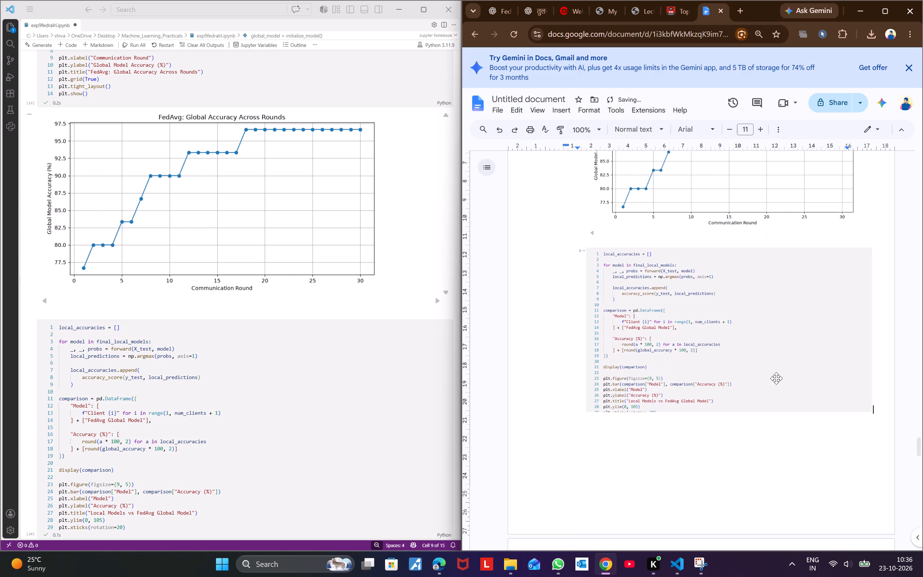
pyautogui.click(776, 378)
pyautogui.scroll(-3, 760, 450)
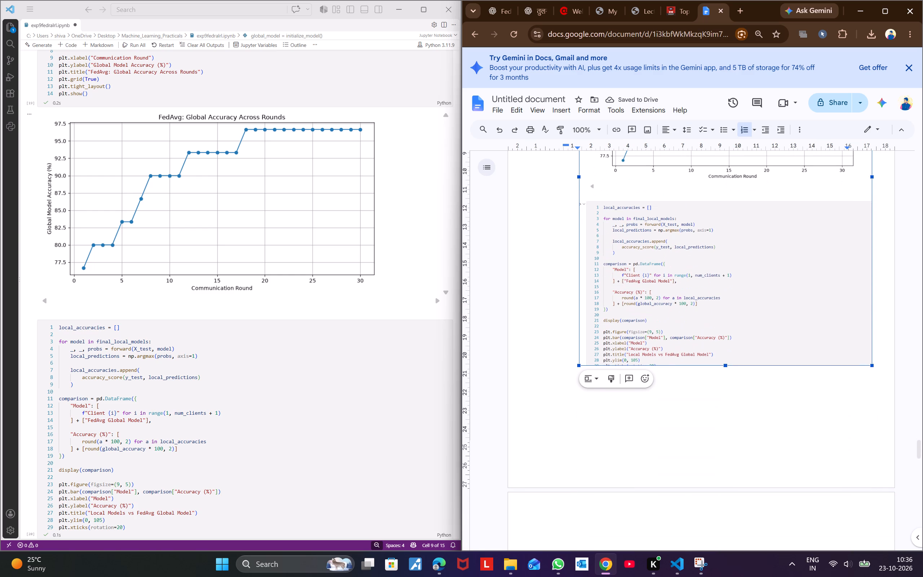
pyautogui.moveTo(725, 365); pyautogui.dragTo(724, 430)
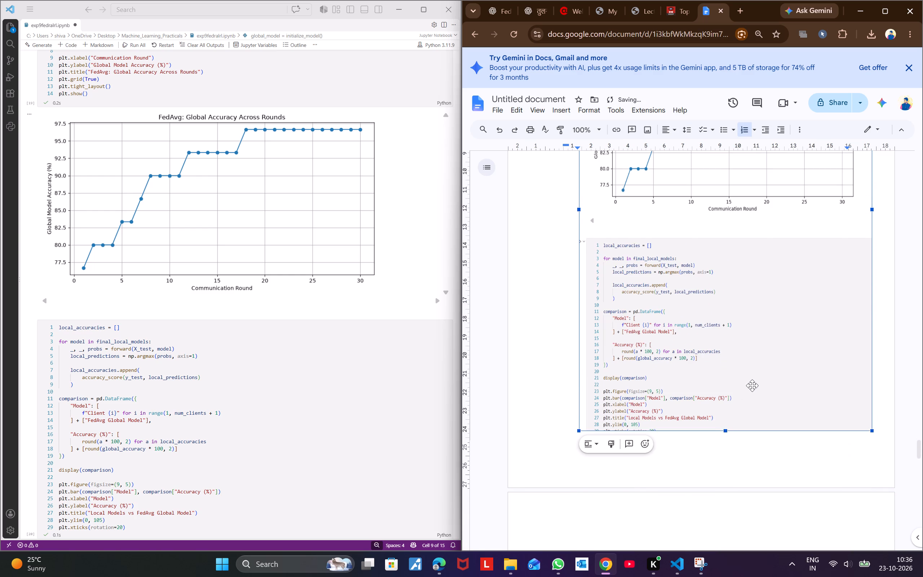
pyautogui.scroll(6, 752, 386)
pyautogui.scroll(-5, 752, 386)
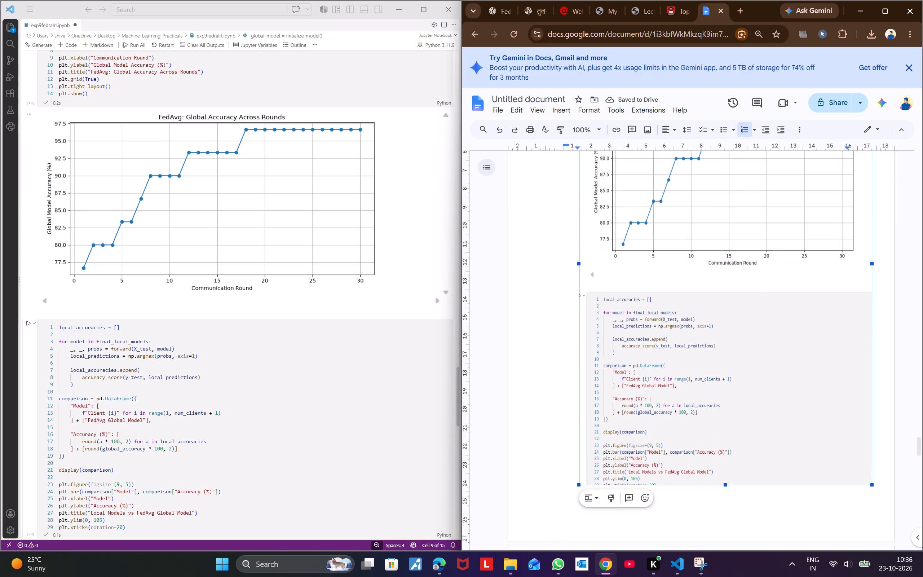
# Look through the rest of the notebook, from the comparison table and bar chart to the RESULT output, to line up the last capture.
pyautogui.scroll(-16, 329, 378)
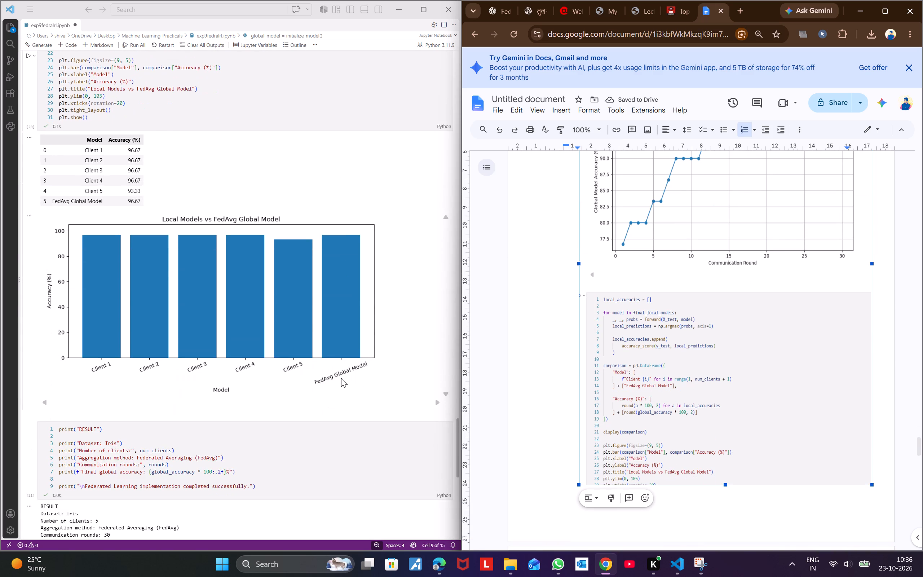
pyautogui.scroll(-6, 341, 378)
pyautogui.scroll(2, 341, 378)
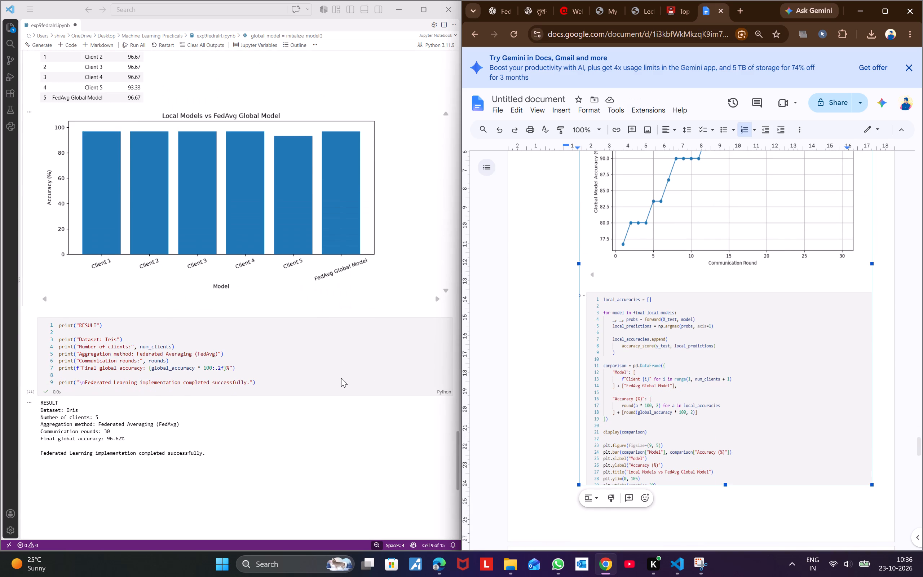
pyautogui.scroll(3, 341, 378)
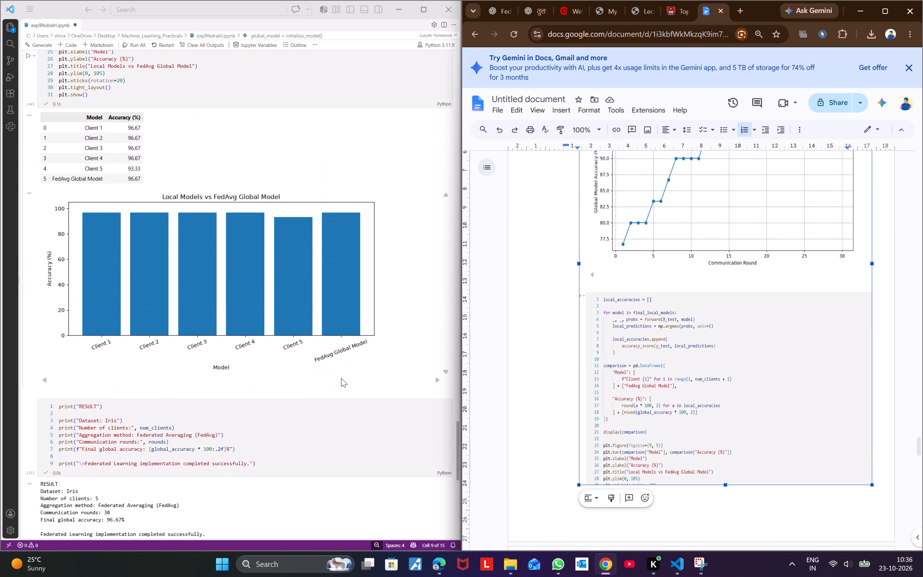
pyautogui.scroll(-1, 342, 378)
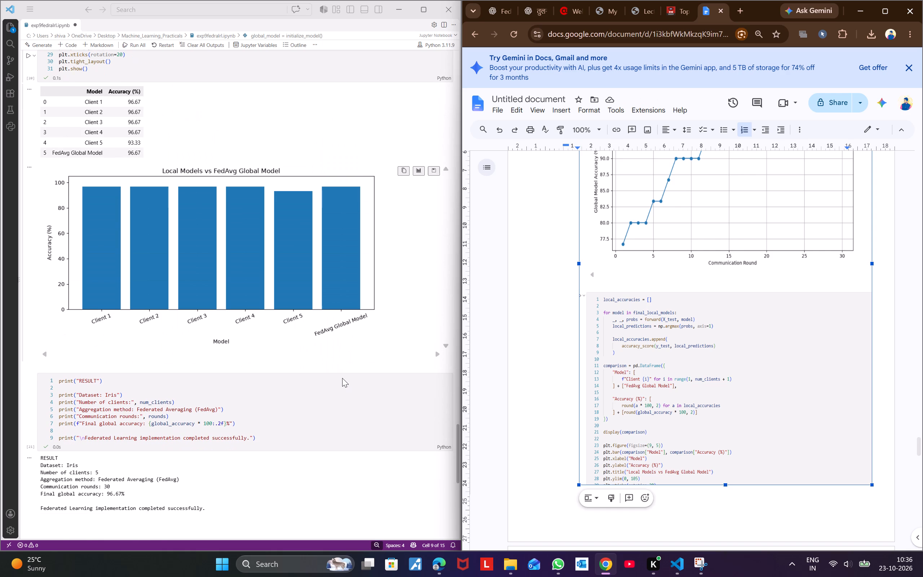
pyautogui.scroll(1, 342, 378)
pyautogui.scroll(-1, 342, 378)
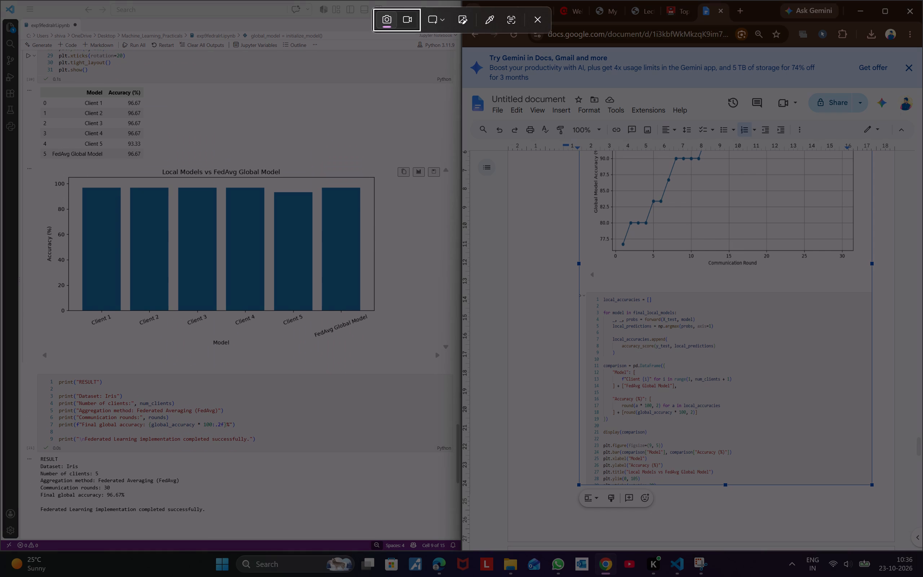
# Snip the notebook from plt.xticks(rotation=20) through the bar chart and RESULT cell to the final "Federated Learning implementation completed successfully." output.
pyautogui.moveTo(22, 44); pyautogui.dragTo(113, 71)
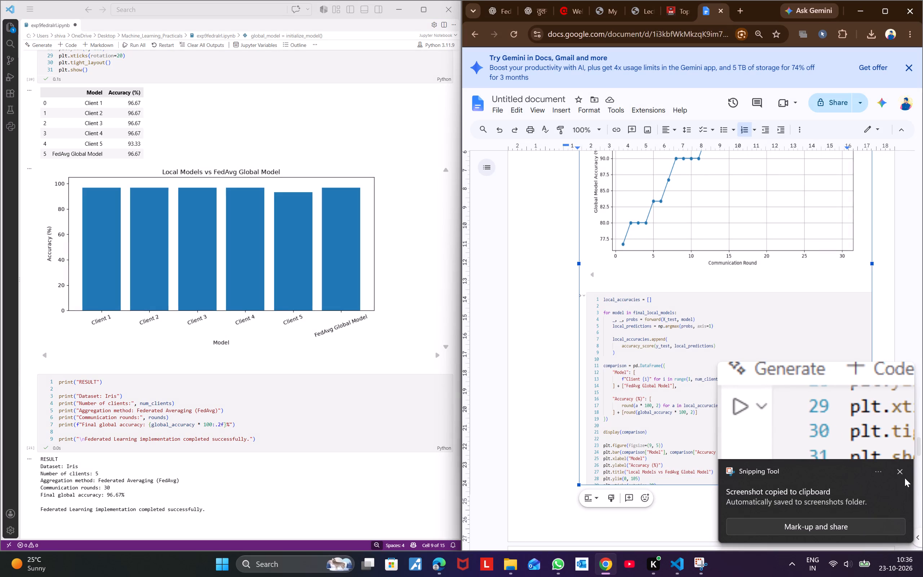
pyautogui.click(901, 466)
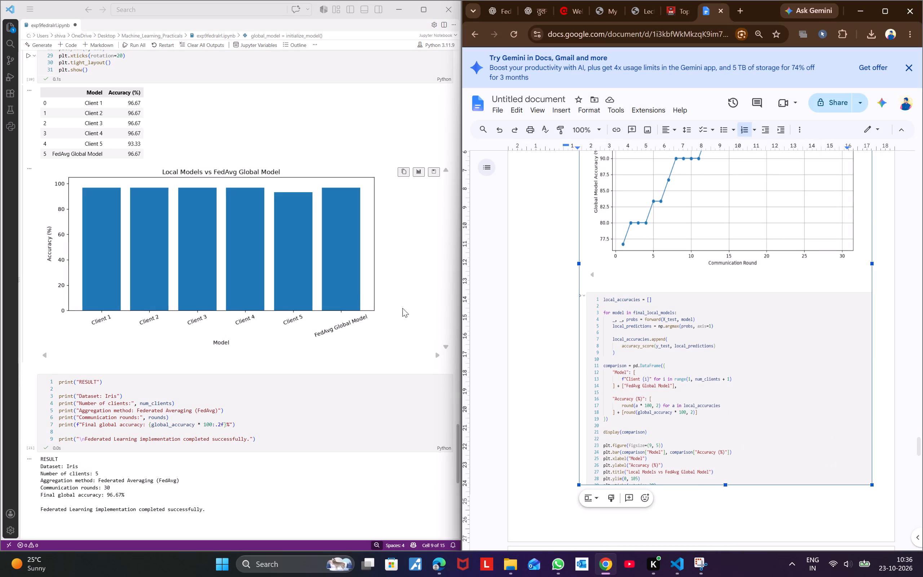
pyautogui.scroll(1, 389, 294)
pyautogui.scroll(-1, 362, 283)
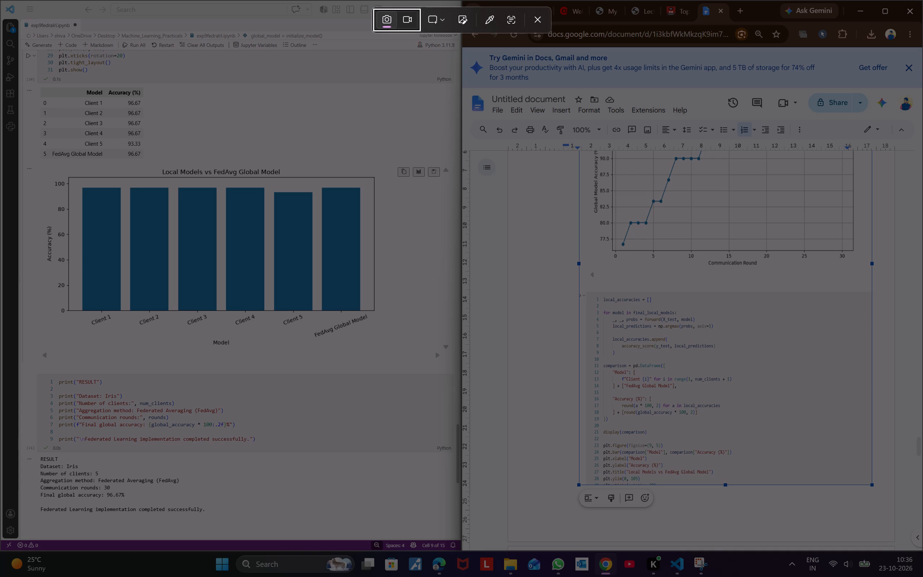
pyautogui.moveTo(26, 49); pyautogui.dragTo(189, 145)
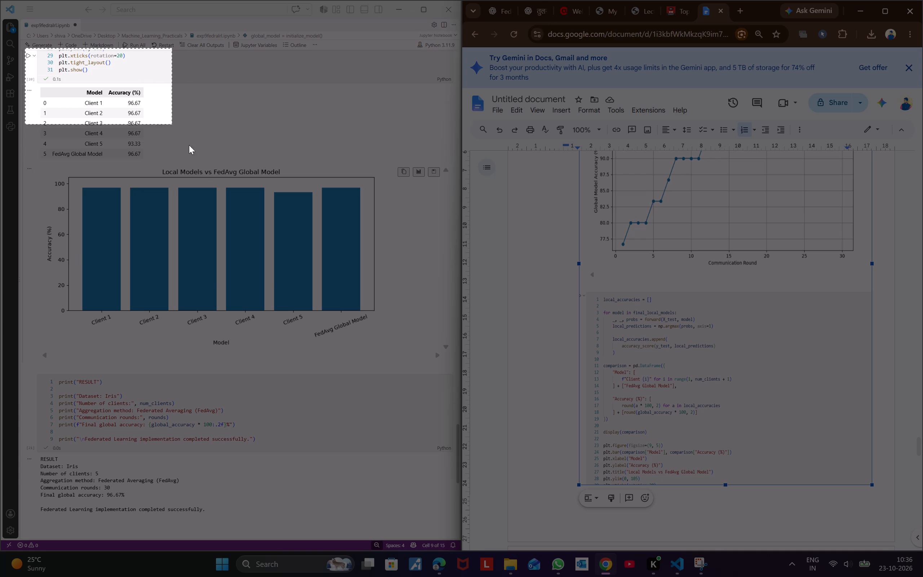
pyautogui.moveTo(189, 145); pyautogui.dragTo(399, 521)
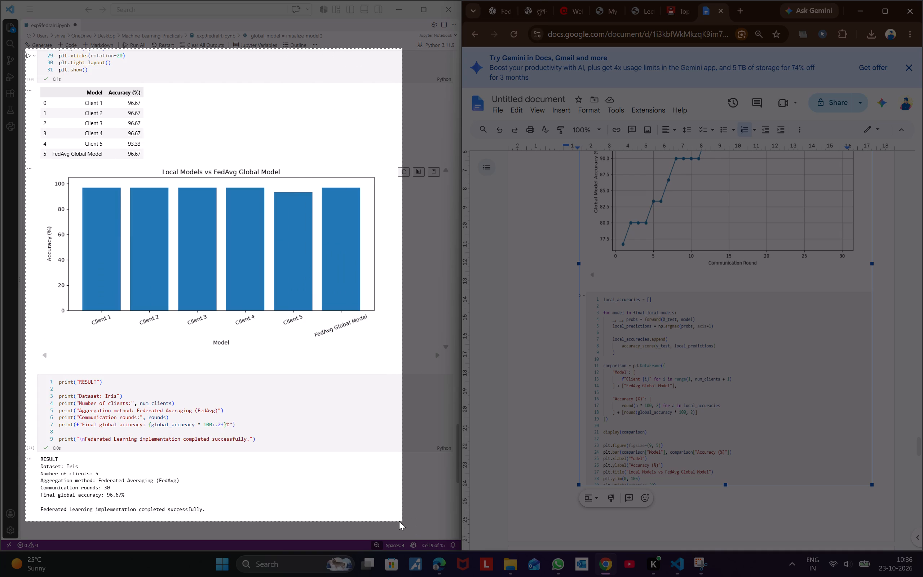
pyautogui.moveTo(399, 521); pyautogui.dragTo(405, 521)
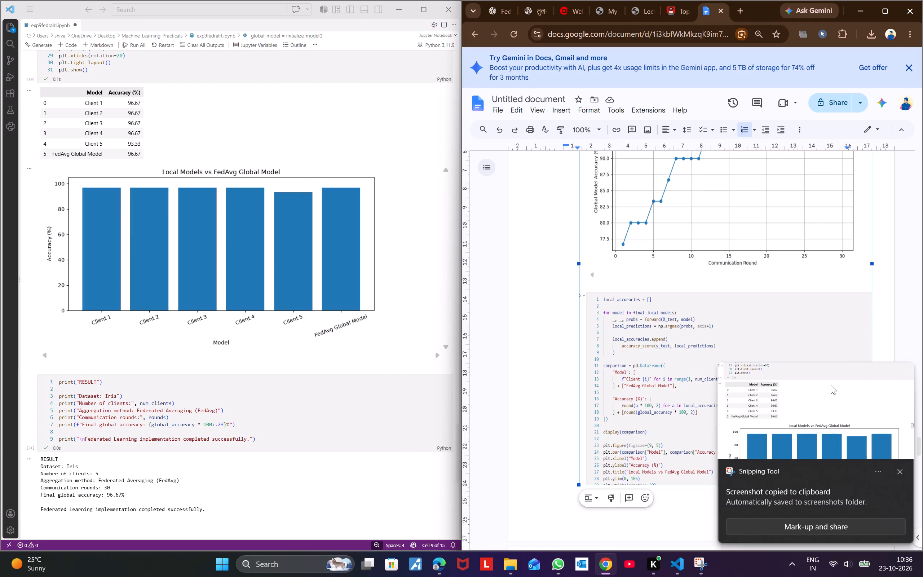
# Copy the bar chart and RESULT output snip and paste it on the page after the accuracy plot screenshot.
pyautogui.click(815, 420)
pyautogui.rightClick(551, 387)
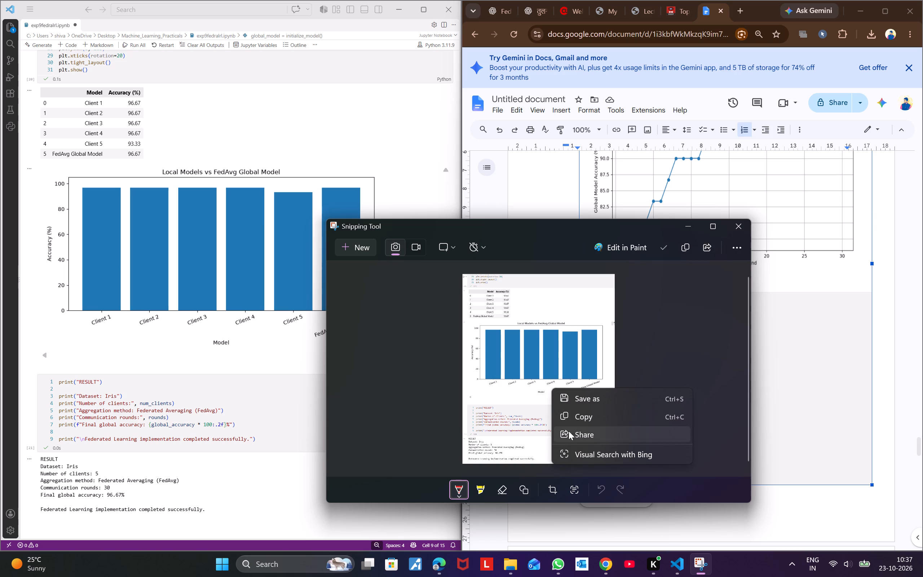
pyautogui.click(574, 415)
pyautogui.click(849, 339)
pyautogui.scroll(-6, 744, 441)
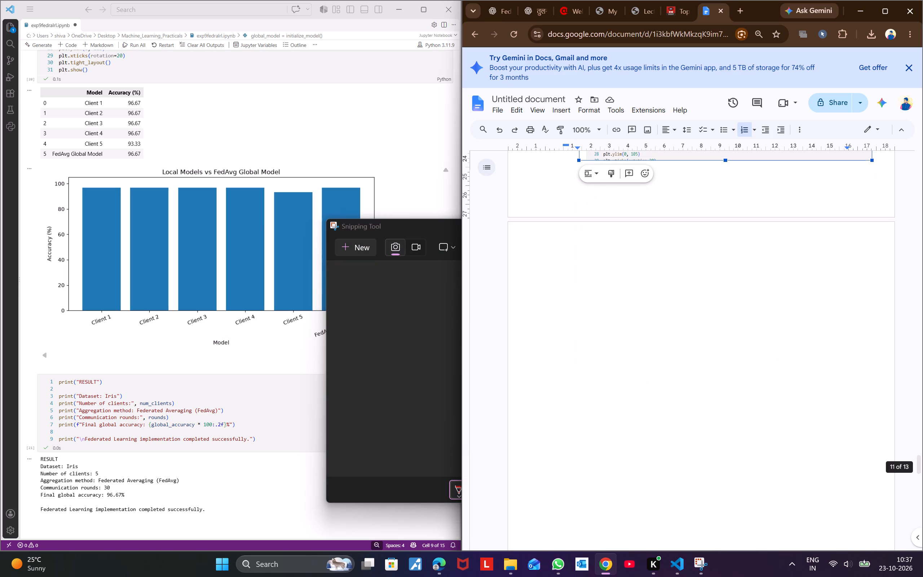
pyautogui.rightClick(562, 277)
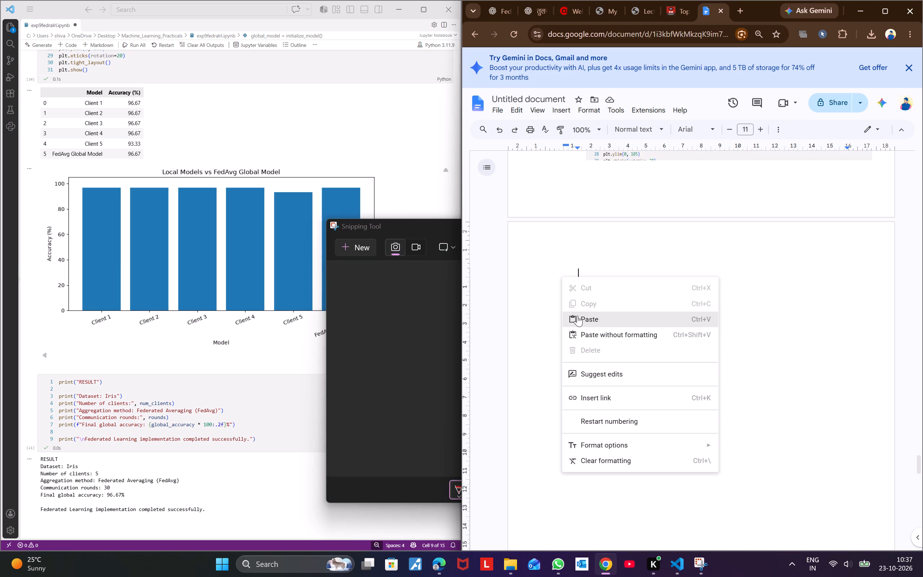
pyautogui.click(577, 316)
# Stretch the pasted bar chart and RESULT screenshot vertically until its bottom edge sits just above the end of the page.
pyautogui.scroll(-4, 775, 252)
pyautogui.click(764, 182)
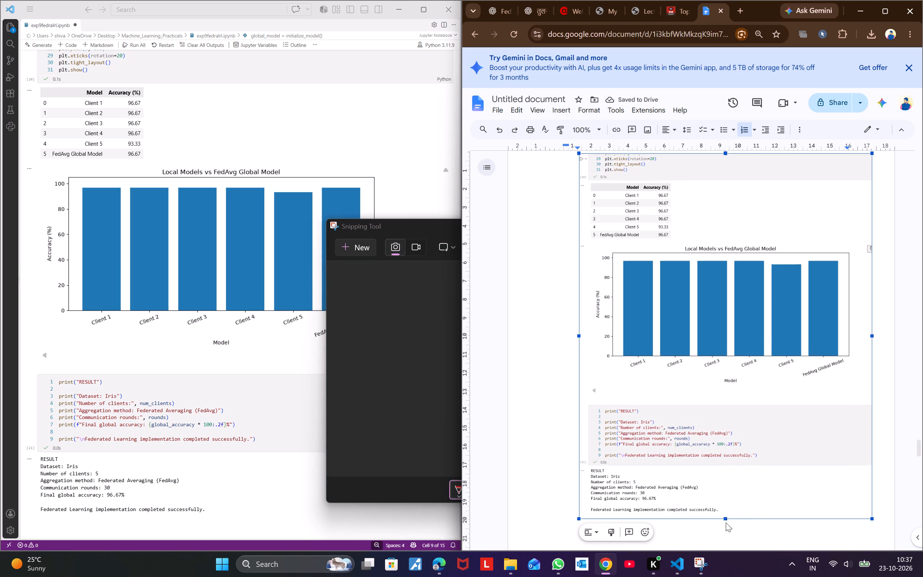
pyautogui.moveTo(724, 518); pyautogui.dragTo(725, 566)
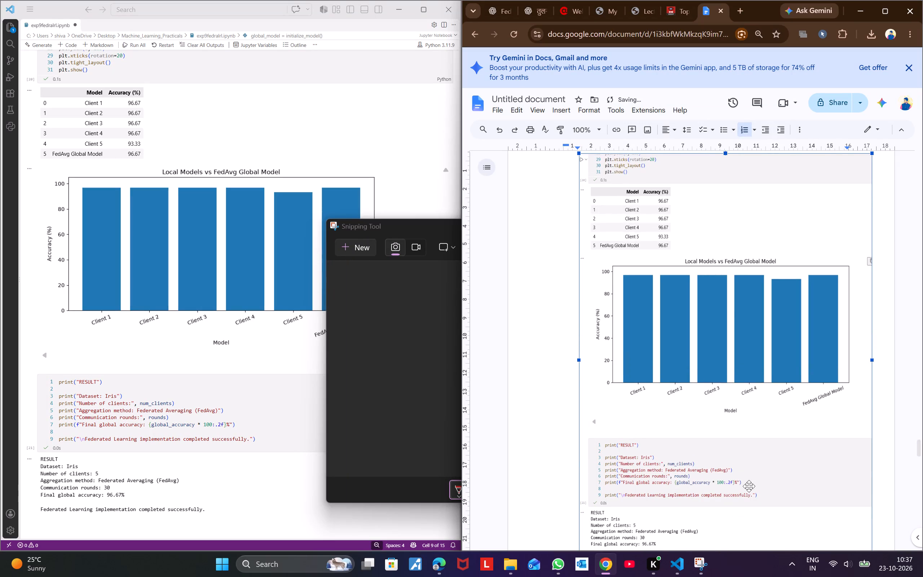
pyautogui.scroll(-5, 756, 458)
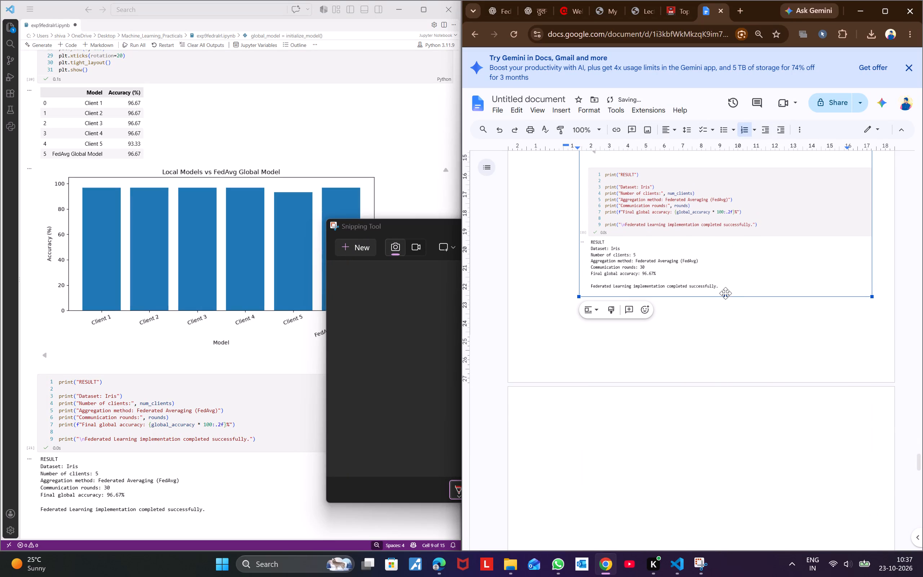
pyautogui.moveTo(725, 296); pyautogui.dragTo(733, 354)
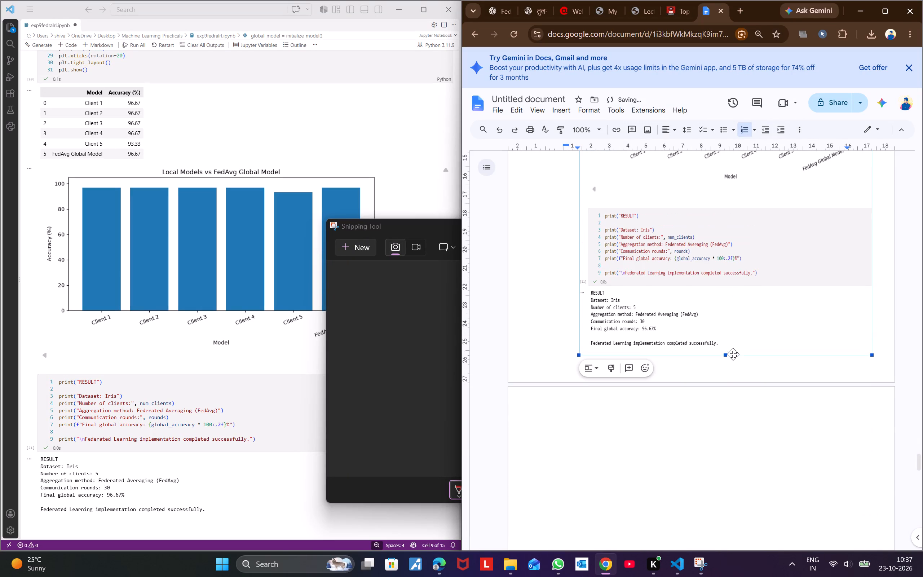
# Review the report from the Federated Learning theory sections through the inserted code screenshots to the Conclusion.
pyautogui.scroll(5, 770, 300)
pyautogui.scroll(7, 802, 310)
pyautogui.scroll(7, 735, 308)
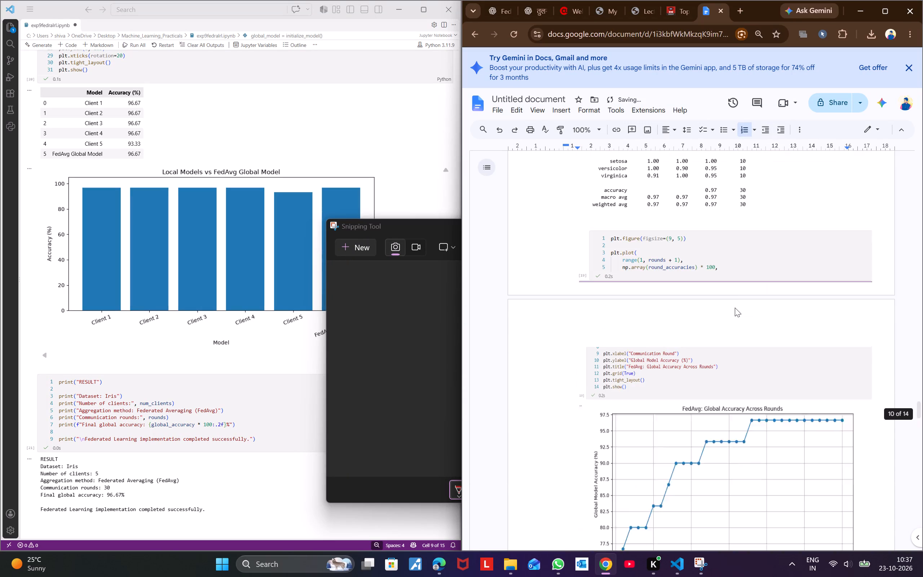
pyautogui.scroll(19, 735, 308)
pyautogui.scroll(13, 734, 308)
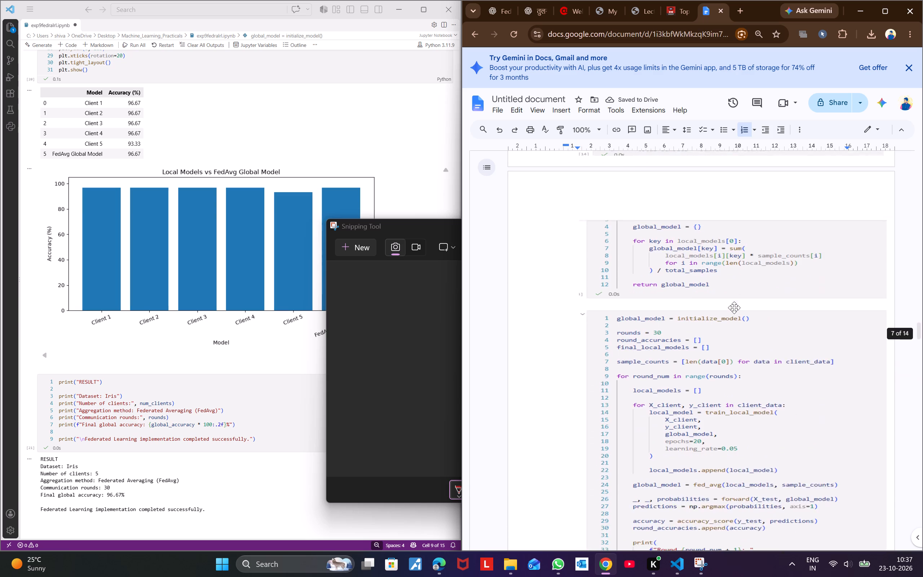
pyautogui.scroll(14, 734, 308)
pyautogui.scroll(15, 734, 308)
pyautogui.scroll(10, 734, 308)
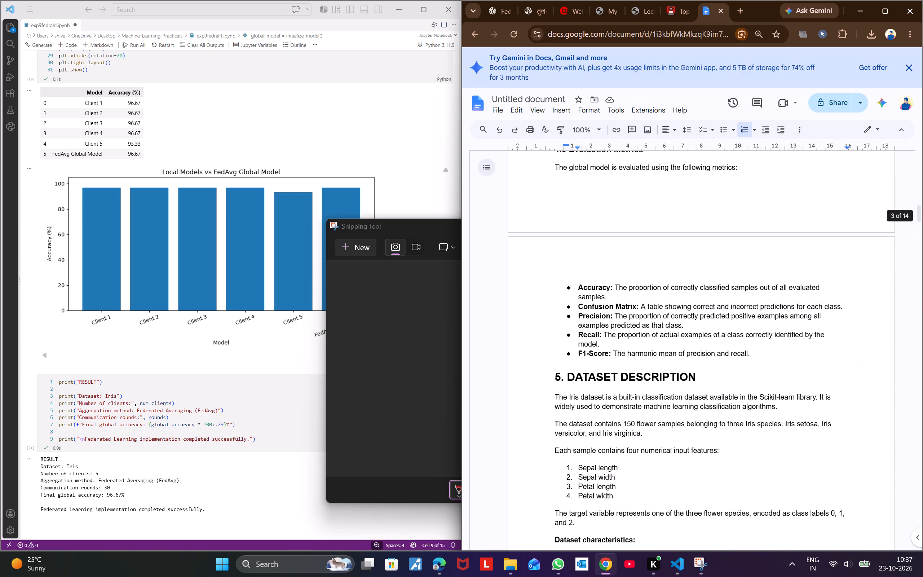
pyautogui.scroll(20, 734, 308)
pyautogui.scroll(4, 734, 308)
pyautogui.scroll(-14, 734, 308)
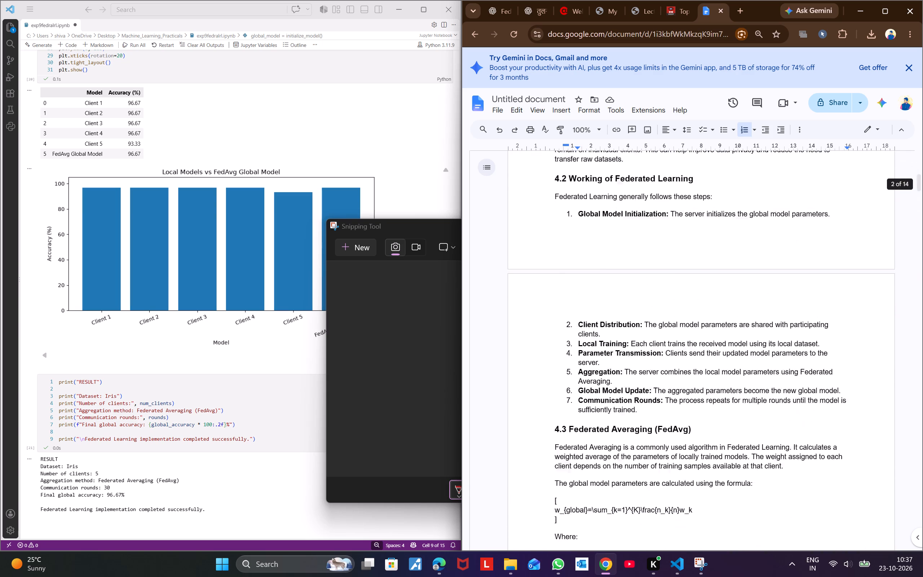
pyautogui.scroll(-2, 734, 308)
pyautogui.scroll(-20, 737, 308)
pyautogui.scroll(-20, 737, 308)
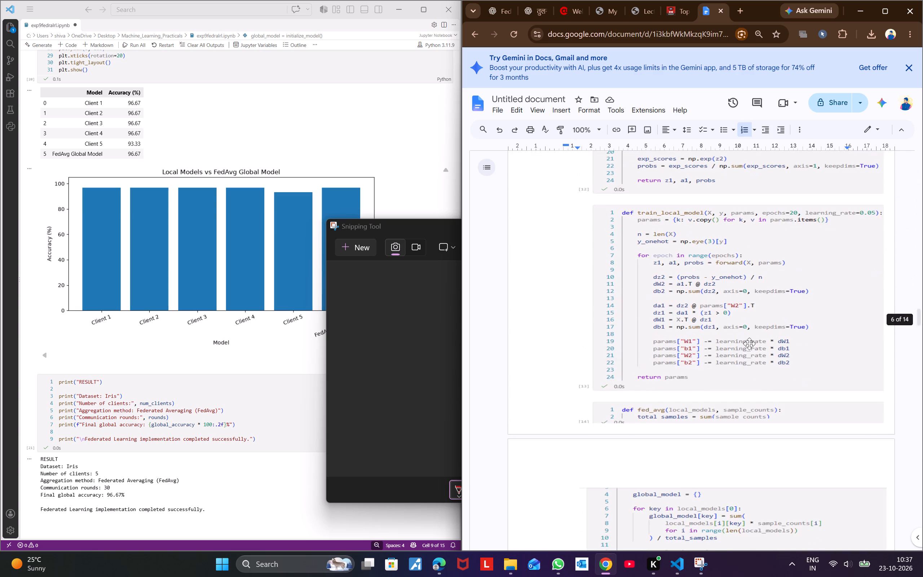
pyautogui.scroll(-17, 744, 344)
pyautogui.scroll(-14, 741, 345)
pyautogui.scroll(-8, 741, 347)
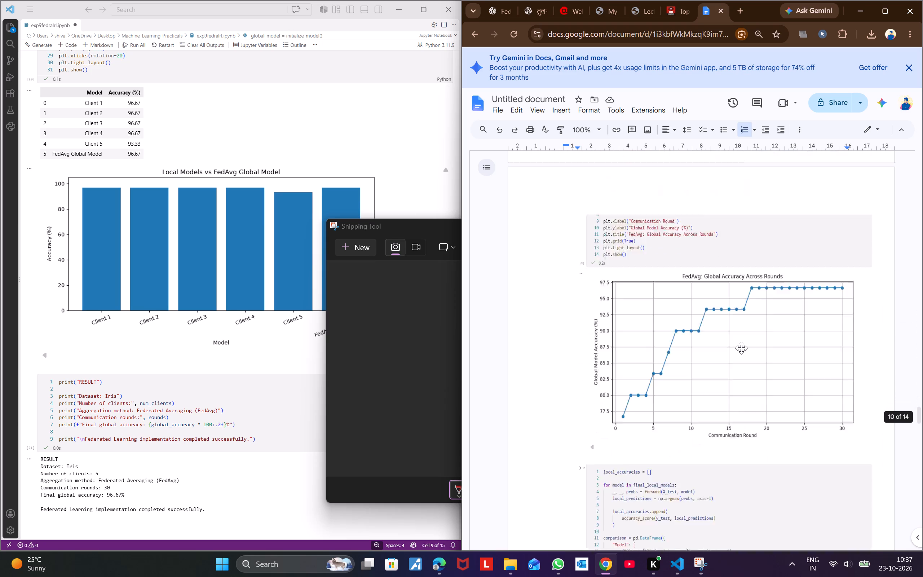
pyautogui.scroll(-11, 741, 348)
pyautogui.scroll(-19, 743, 349)
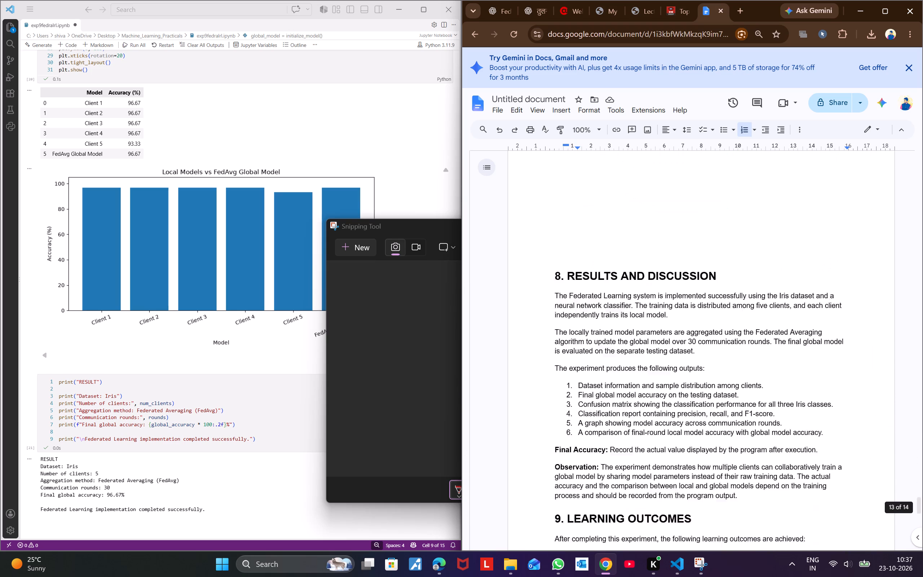
pyautogui.scroll(-2, 744, 349)
pyautogui.scroll(8, 744, 349)
pyautogui.scroll(-15, 746, 349)
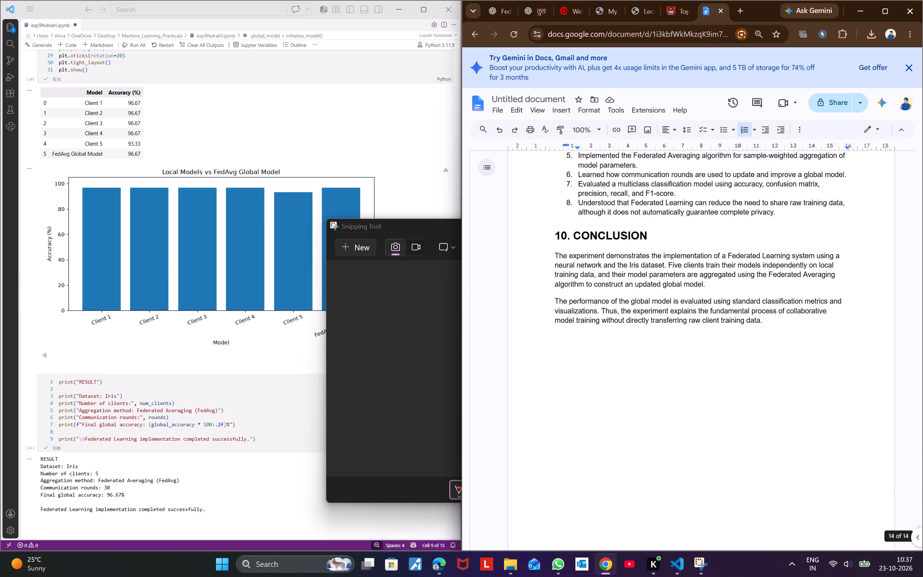
# Delete the "10. CONCLUSION" heading and its two paragraphs from the end of the report.
pyautogui.moveTo(779, 334); pyautogui.dragTo(551, 217)
pyautogui.press('BackSpace')
pyautogui.scroll(2, 558, 218)
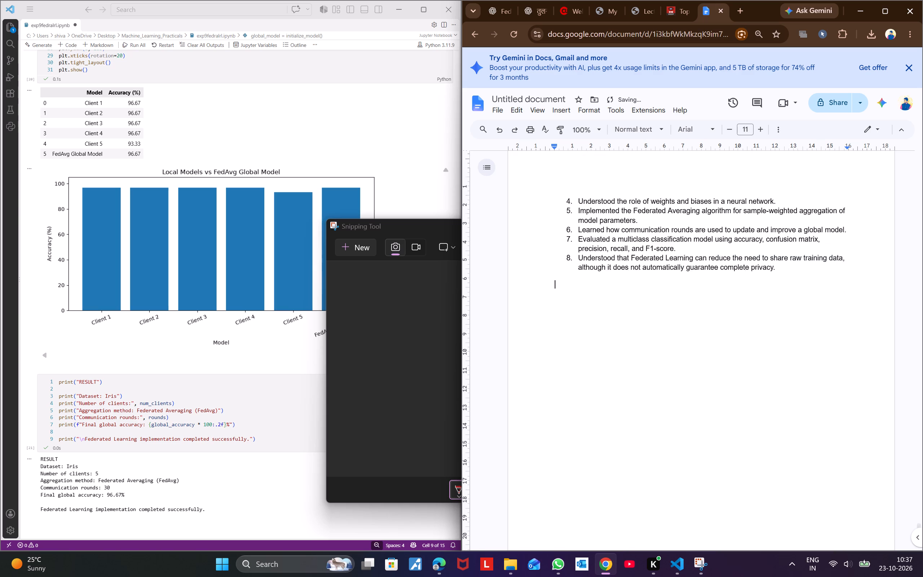
pyautogui.scroll(2, 559, 218)
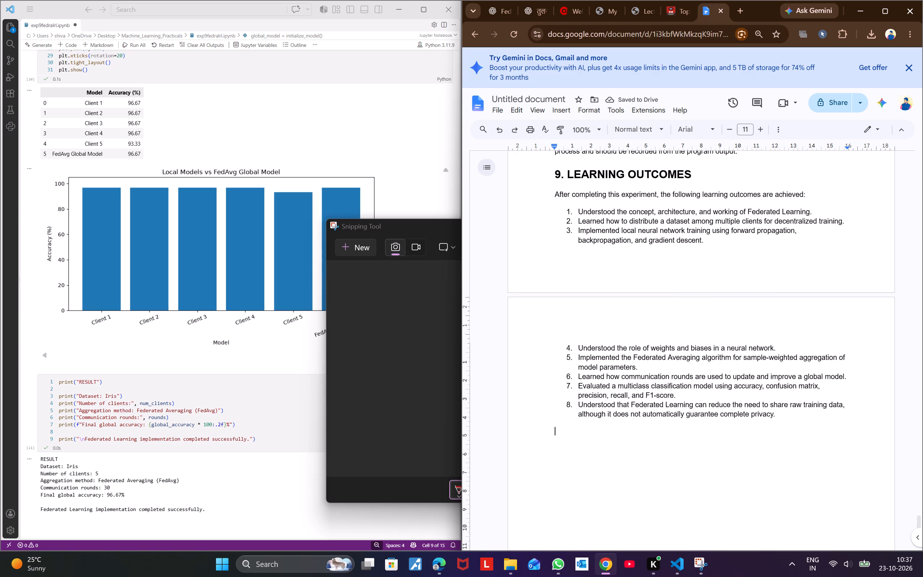
# Delete items 5 to 8 from the numbered list under "9. LEARNING OUTCOMES".
pyautogui.moveTo(794, 424); pyautogui.dragTo(550, 360)
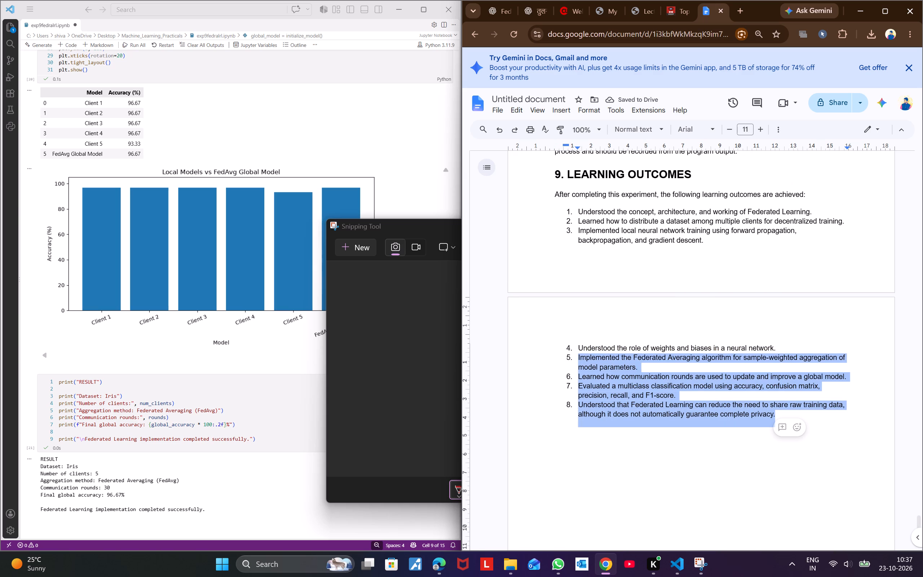
pyautogui.press('BackSpace')
pyautogui.press('BackSpace')
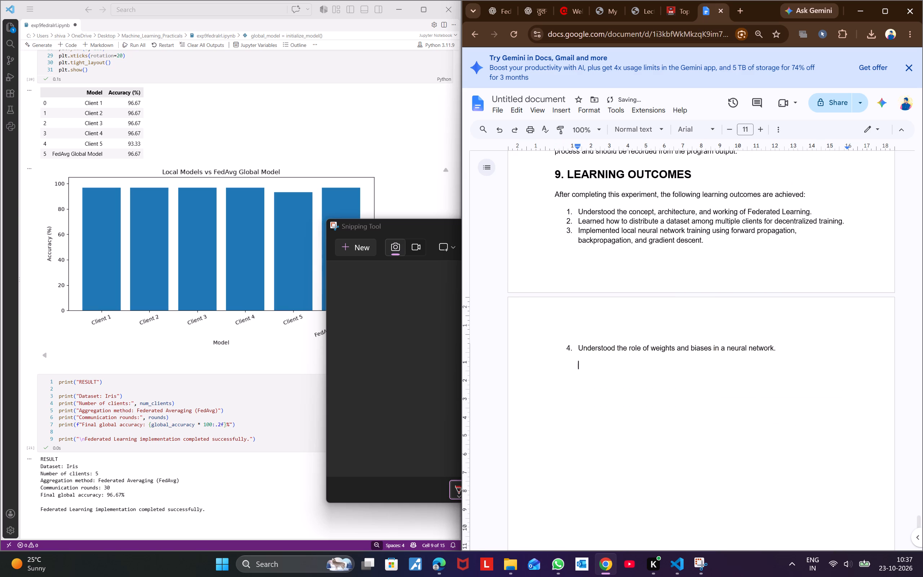
# Delete item 6, the local versus global model accuracy comparison, from the outputs list under "8. RESULTS AND DISCUSSION", leaving no blank line.
pyautogui.scroll(5, 713, 353)
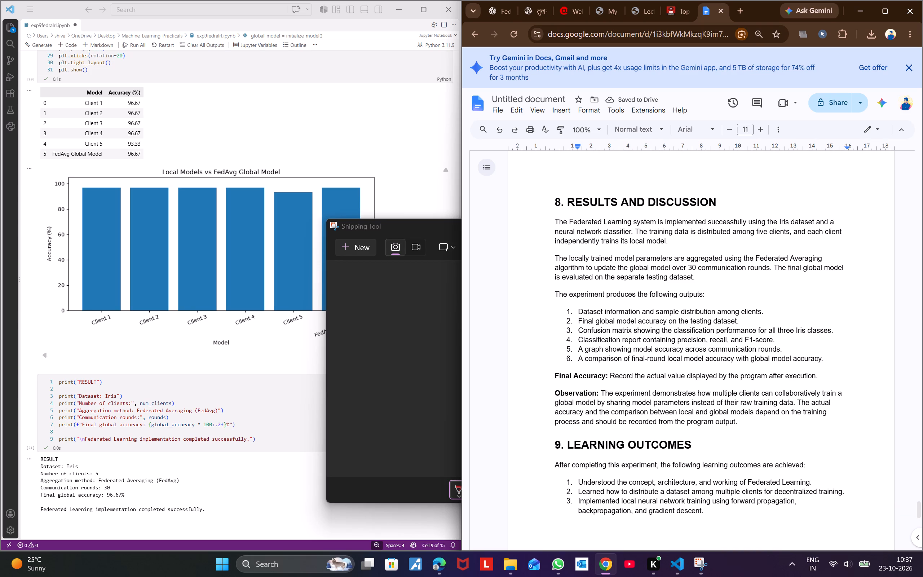
pyautogui.moveTo(842, 360); pyautogui.dragTo(552, 355)
pyautogui.press('BackSpace')
pyautogui.press('BackSpace')
pyautogui.press('BackSpace')
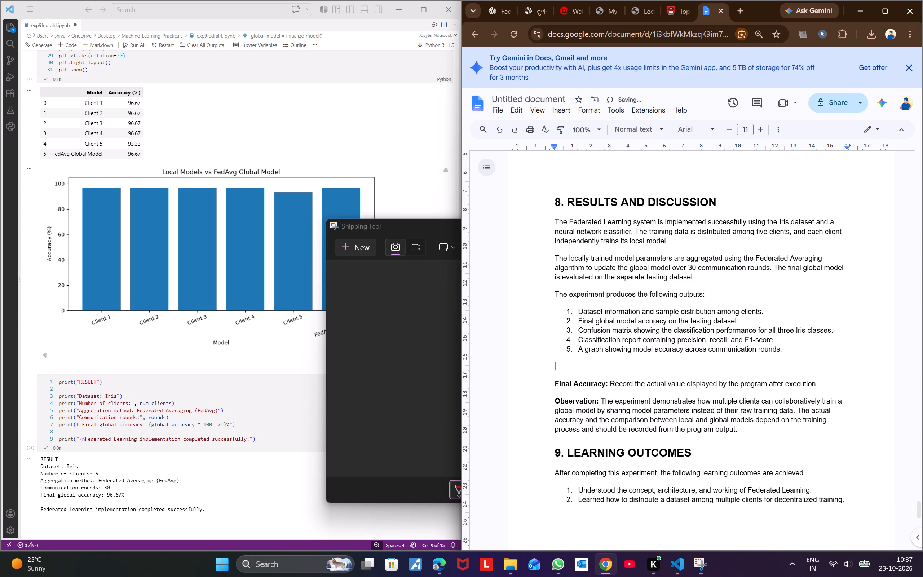
pyautogui.press('BackSpace')
# Remove the blank lines above the "8. RESULTS AND DISCUSSION" heading so it starts at the top of its page.
pyautogui.scroll(-4, 707, 367)
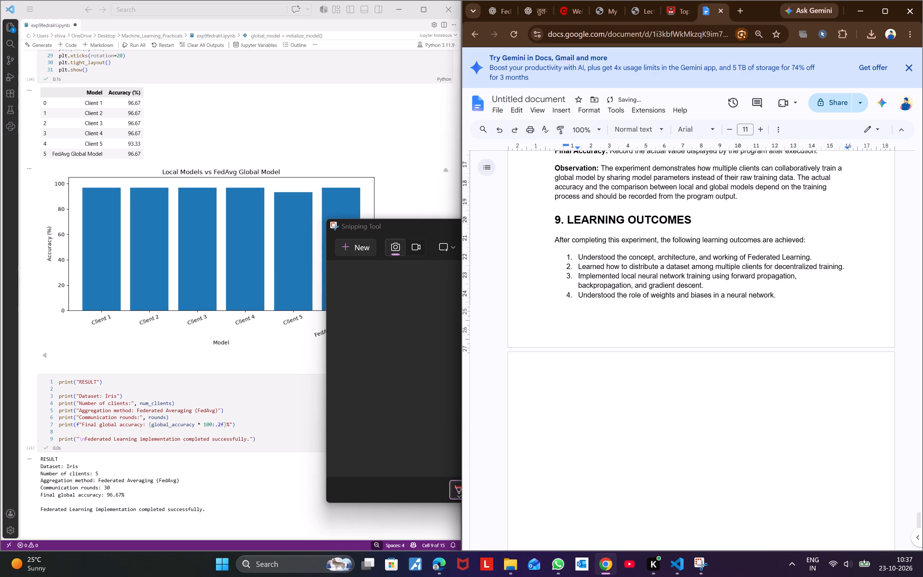
pyautogui.scroll(-1, 727, 371)
pyautogui.scroll(3, 727, 371)
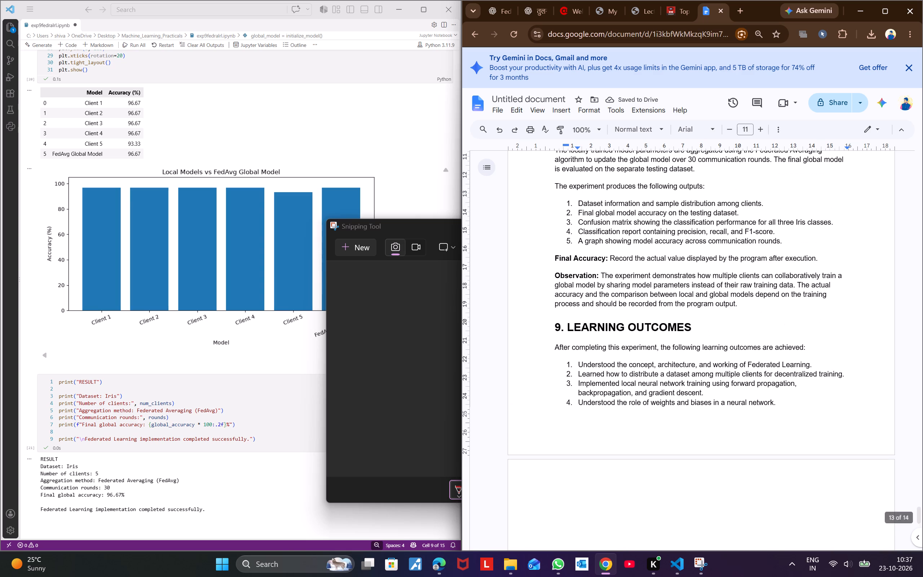
pyautogui.scroll(5, 730, 356)
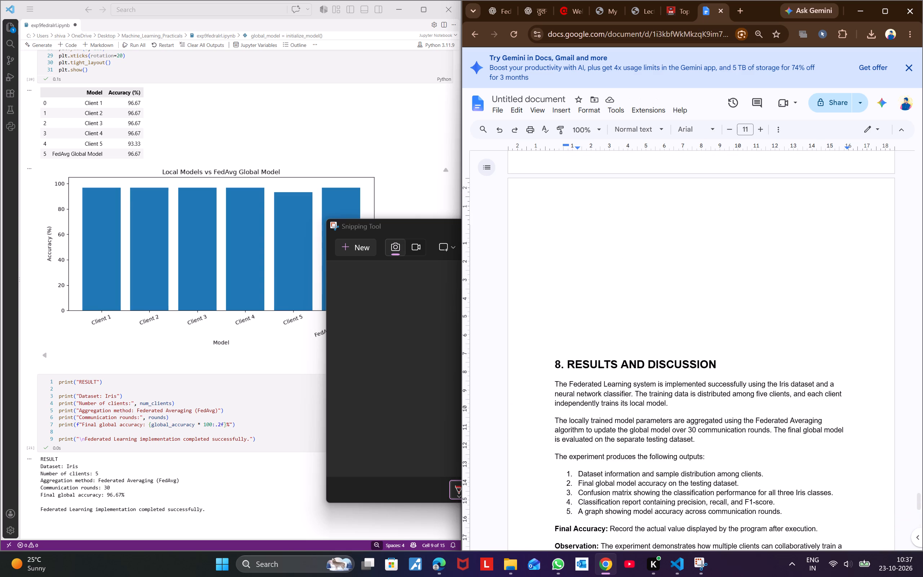
pyautogui.click(551, 361)
pyautogui.press('BackSpace')
pyautogui.press('BackSpace')
pyautogui.press('BackSpace')
pyautogui.press('BackSpace')
pyautogui.press('BackSpace')
pyautogui.press('BackSpace')
pyautogui.press('BackSpace')
pyautogui.press('BackSpace')
pyautogui.press('BackSpace')
pyautogui.press('BackSpace')
pyautogui.press('BackSpace')
pyautogui.press('BackSpace')
pyautogui.press('BackSpace')
pyautogui.press('BackSpace')
pyautogui.press('BackSpace')
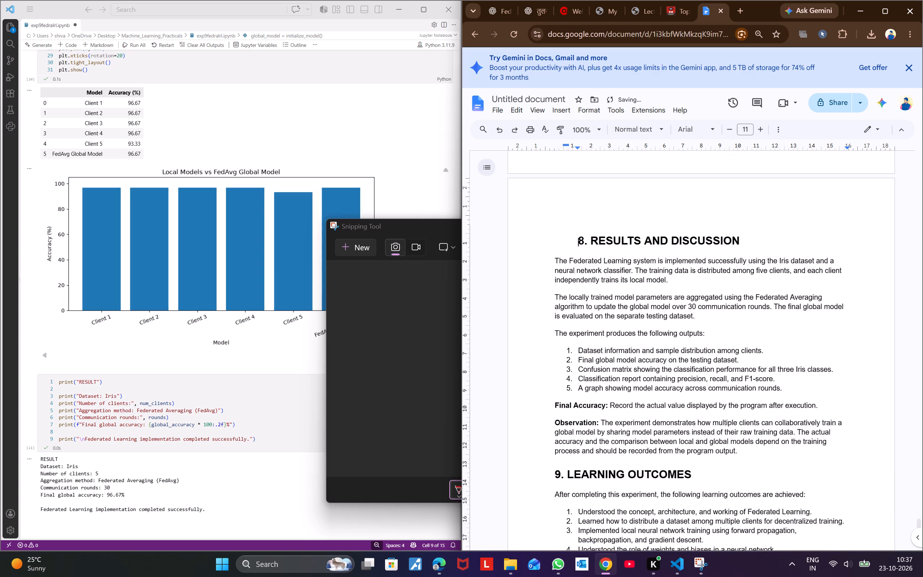
pyautogui.press('BackSpace')
pyautogui.press('BackSpace')
pyautogui.press('BackSpace')
pyautogui.press('BackSpace')
pyautogui.press('BackSpace')
pyautogui.press('BackSpace')
pyautogui.press('BackSpace')
pyautogui.press('BackSpace')
pyautogui.press('BackSpace')
pyautogui.press('BackSpace')
pyautogui.press('BackSpace')
pyautogui.press('BackSpace')
pyautogui.press('BackSpace')
pyautogui.press('BackSpace')
pyautogui.press('BackSpace')
pyautogui.press('BackSpace')
pyautogui.press('BackSpace')
pyautogui.press('BackSpace')
pyautogui.press('BackSpace')
pyautogui.press('BackSpace')
pyautogui.press('BackSpace')
pyautogui.press('BackSpace')
pyautogui.press('BackSpace')
pyautogui.press('BackSpace')
pyautogui.press('BackSpace')
pyautogui.press('BackSpace')
pyautogui.press('BackSpace')
pyautogui.press('BackSpace')
pyautogui.press('BackSpace')
pyautogui.press('BackSpace')
pyautogui.press('BackSpace')
pyautogui.press('BackSpace')
pyautogui.press('BackSpace')
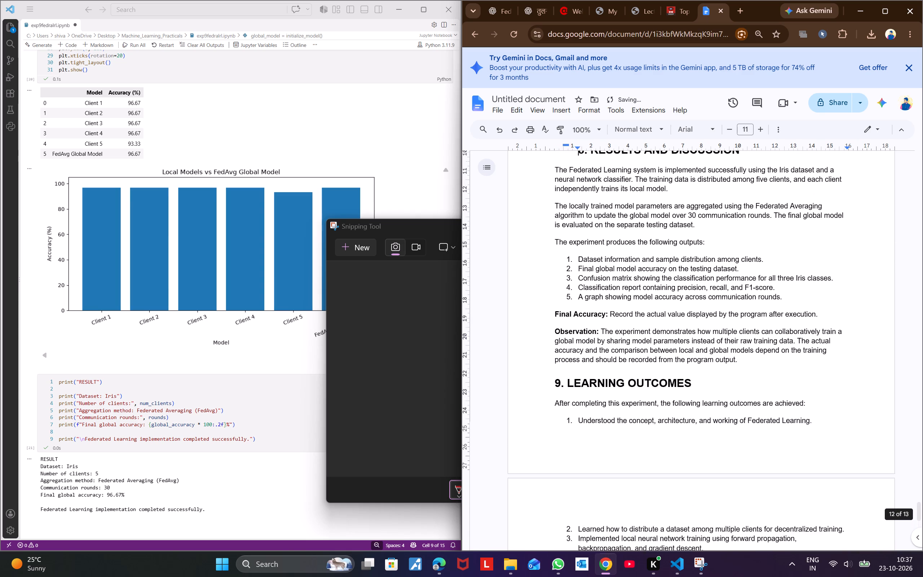
pyautogui.press('BackSpace')
pyautogui.press('BackSpace')
pyautogui.press('BackSpace')
pyautogui.press('BackSpace')
pyautogui.press('BackSpace')
pyautogui.press('BackSpace')
pyautogui.press('BackSpace')
pyautogui.press('BackSpace')
pyautogui.press('BackSpace')
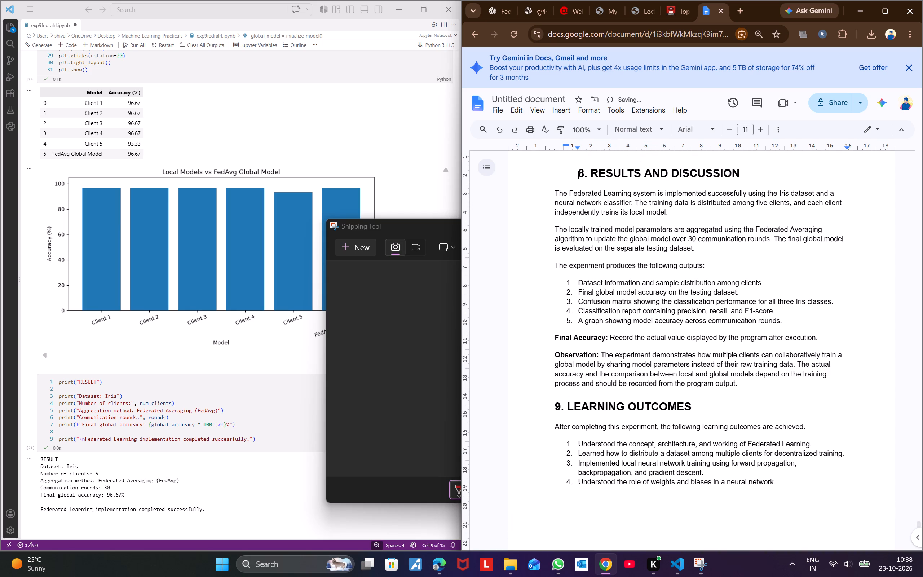
pyautogui.press('BackSpace')
pyautogui.scroll(4, 551, 361)
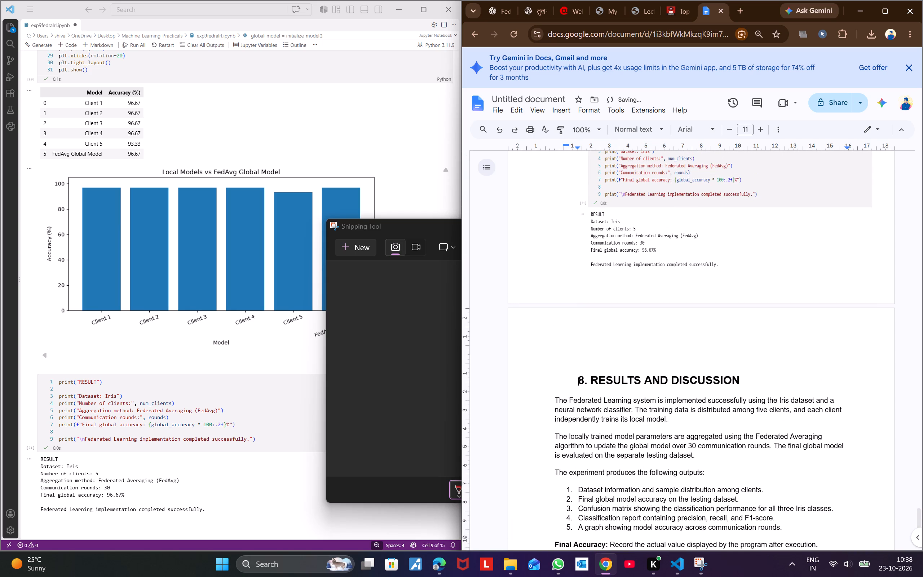
pyautogui.press('BackSpace')
pyautogui.press('BackSpace')
pyautogui.press('BackSpace')
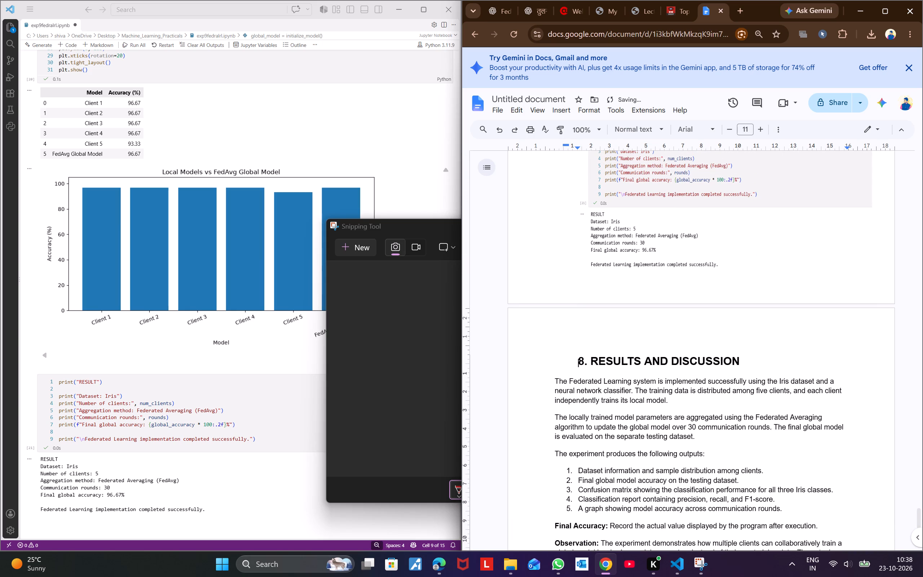
# Review the whole report, from the theory sections through the code and output screenshots to the Learning Outcomes.
pyautogui.scroll(-7, 914, 327)
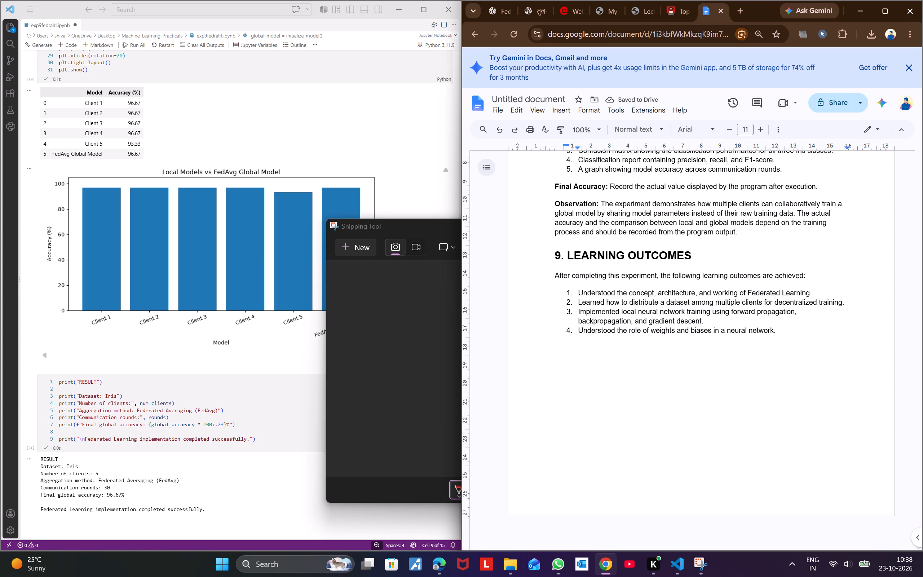
pyautogui.scroll(-6, 836, 304)
pyautogui.scroll(14, 838, 304)
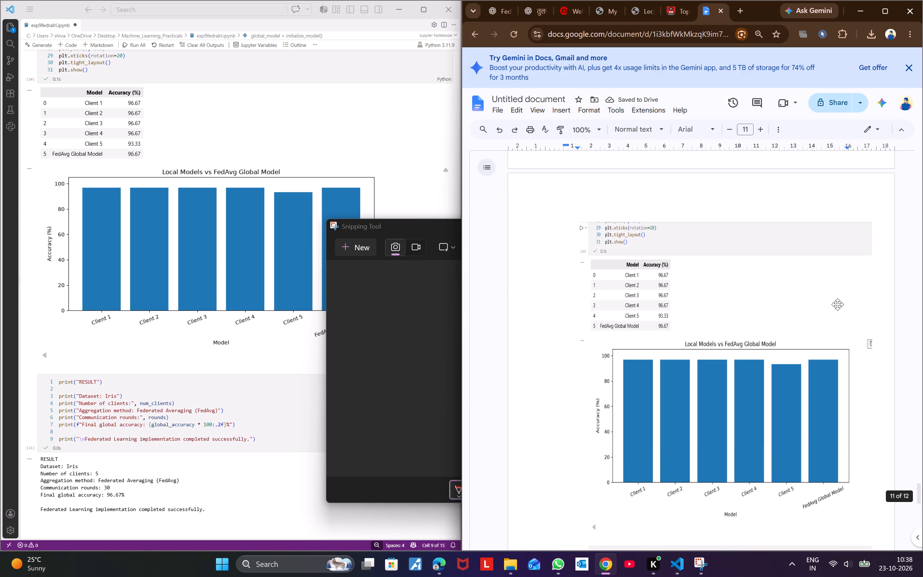
pyautogui.scroll(6, 838, 304)
pyautogui.scroll(17, 838, 304)
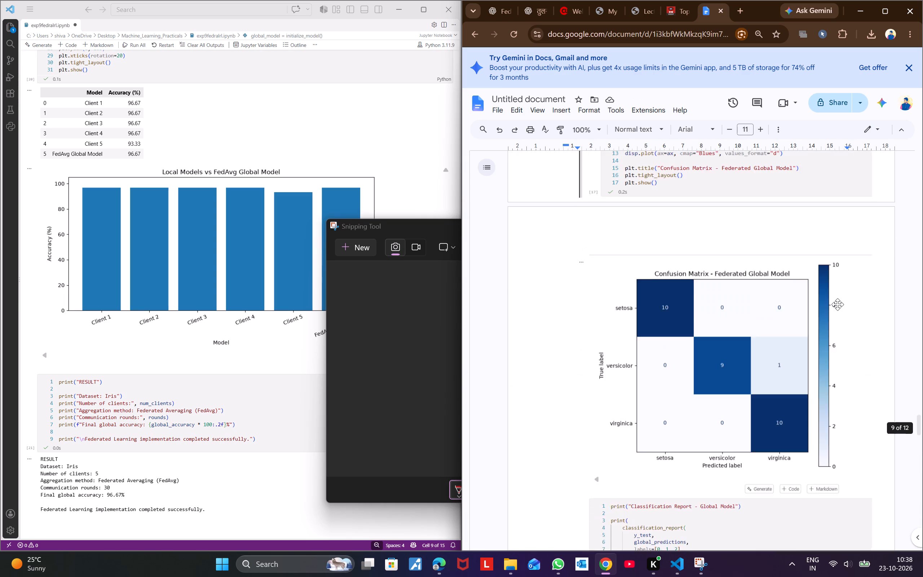
pyautogui.scroll(20, 838, 304)
pyautogui.scroll(20, 838, 304)
pyautogui.scroll(5, 838, 304)
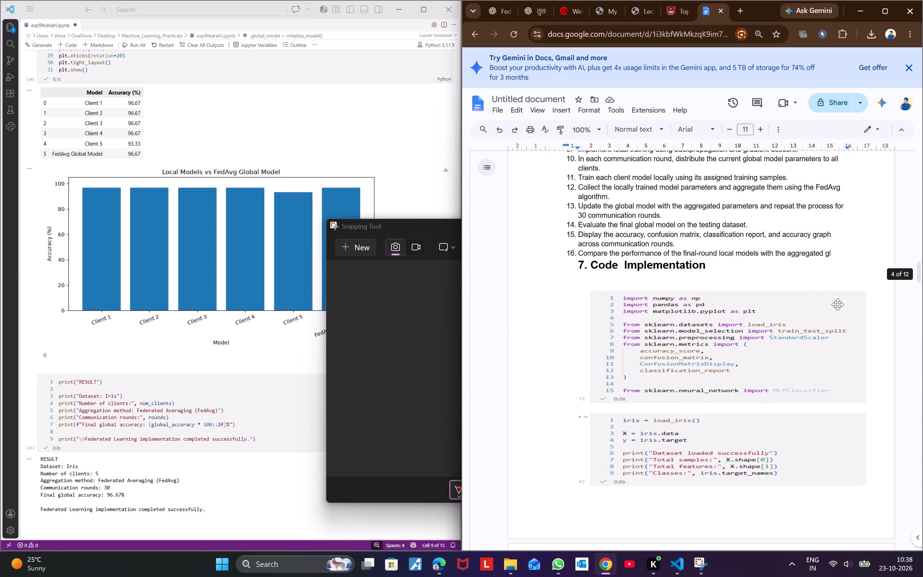
pyautogui.scroll(12, 838, 304)
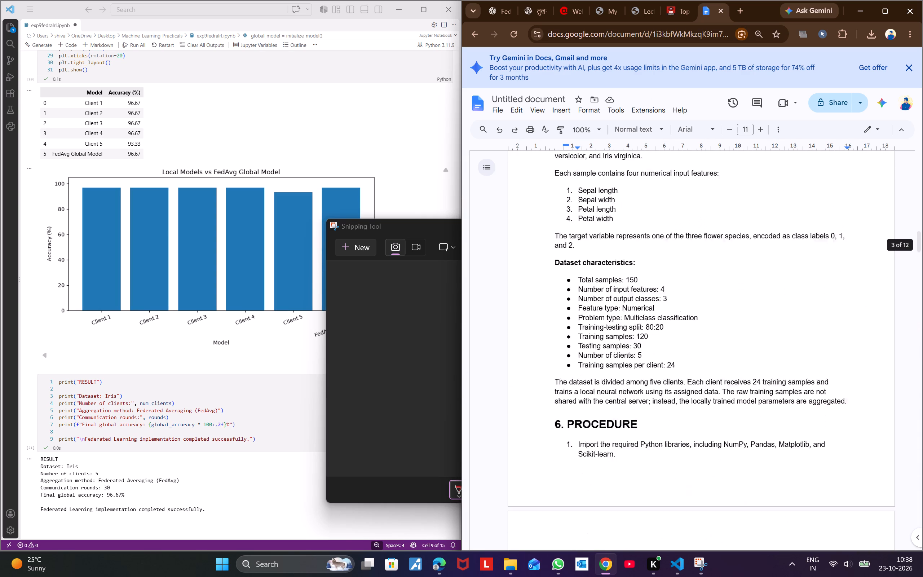
pyautogui.scroll(12, 838, 304)
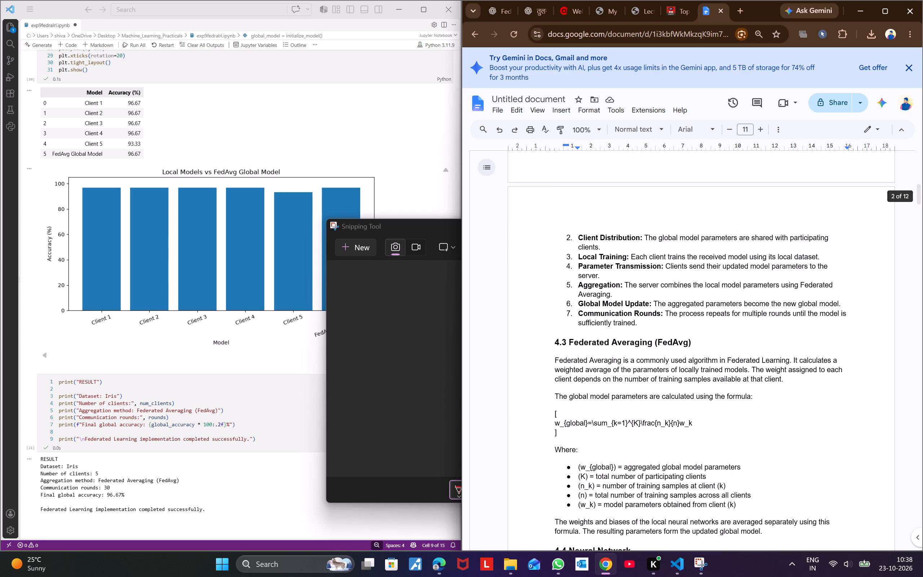
pyautogui.scroll(17, 838, 304)
pyautogui.scroll(-15, 838, 304)
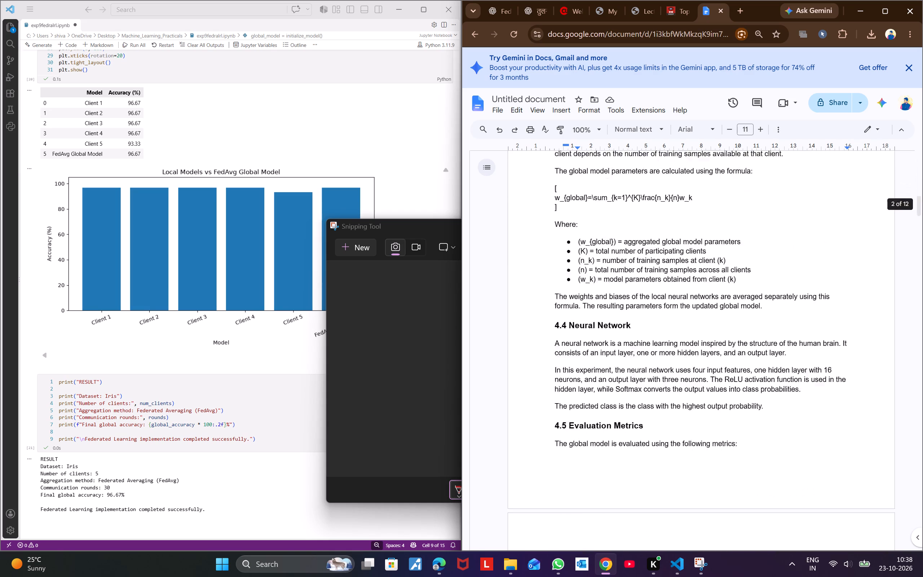
pyautogui.scroll(-20, 838, 304)
pyautogui.scroll(-20, 838, 304)
pyautogui.scroll(-14, 838, 304)
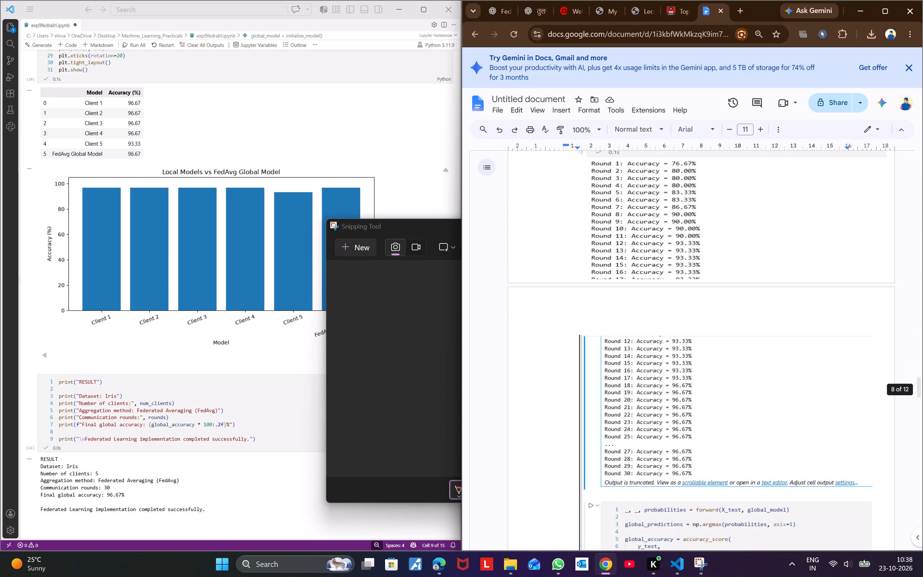
pyautogui.scroll(-20, 838, 304)
pyautogui.scroll(-19, 839, 304)
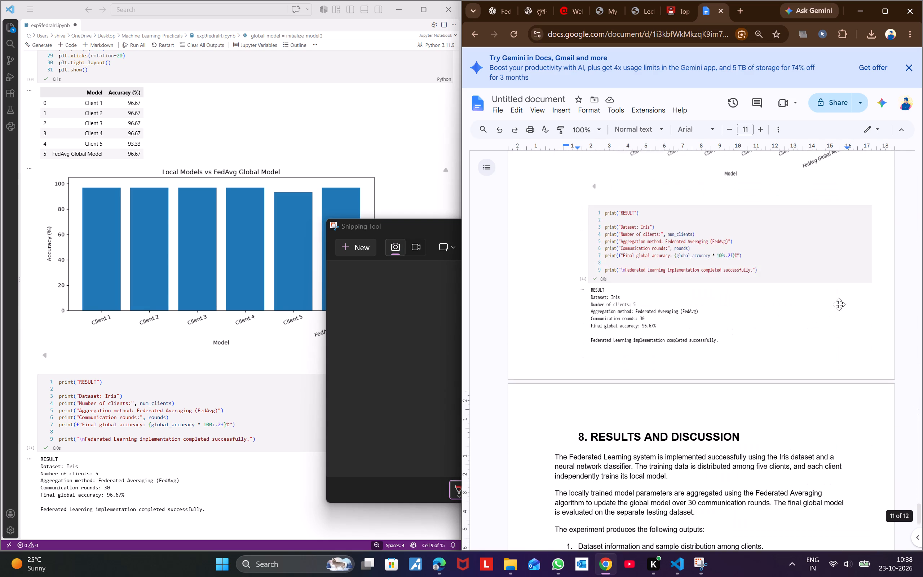
pyautogui.scroll(-8, 839, 304)
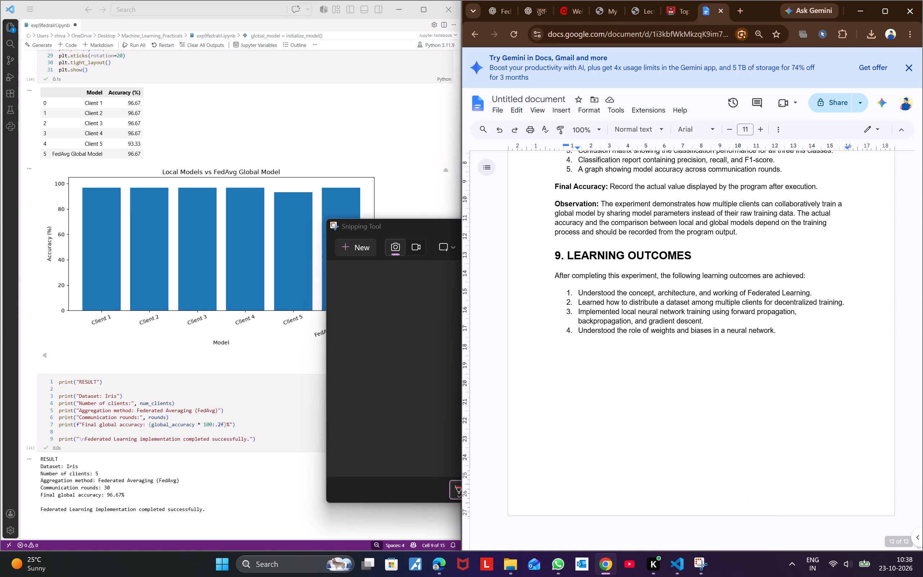
pyautogui.scroll(7, 791, 283)
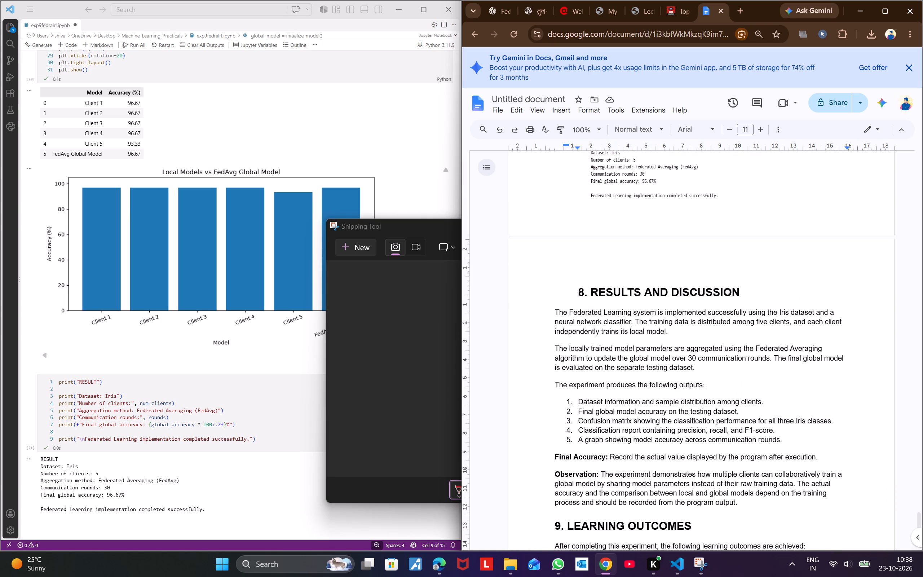
pyautogui.scroll(6, 796, 281)
# Maximize the browser window and download the report as a PDF document.
pyautogui.click(881, 8)
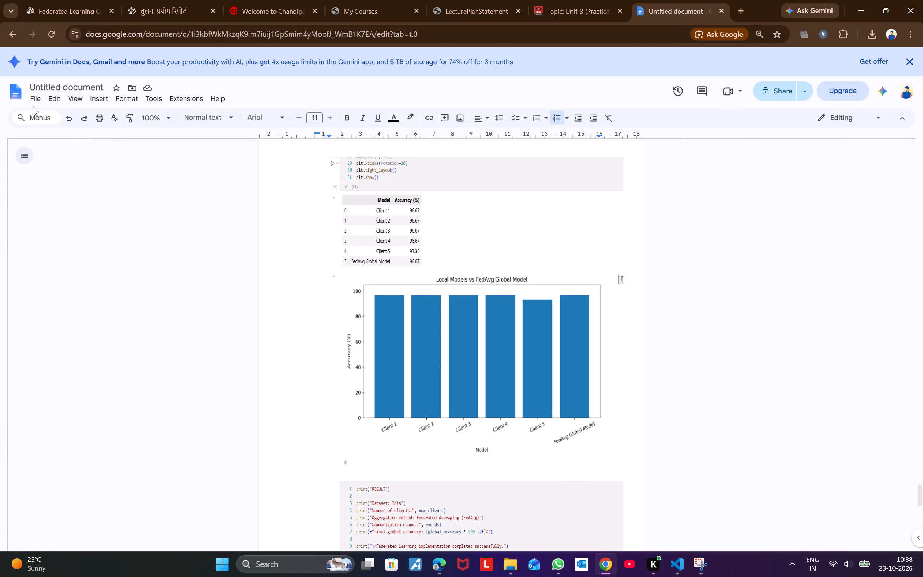
pyautogui.click(33, 106)
pyautogui.click(36, 94)
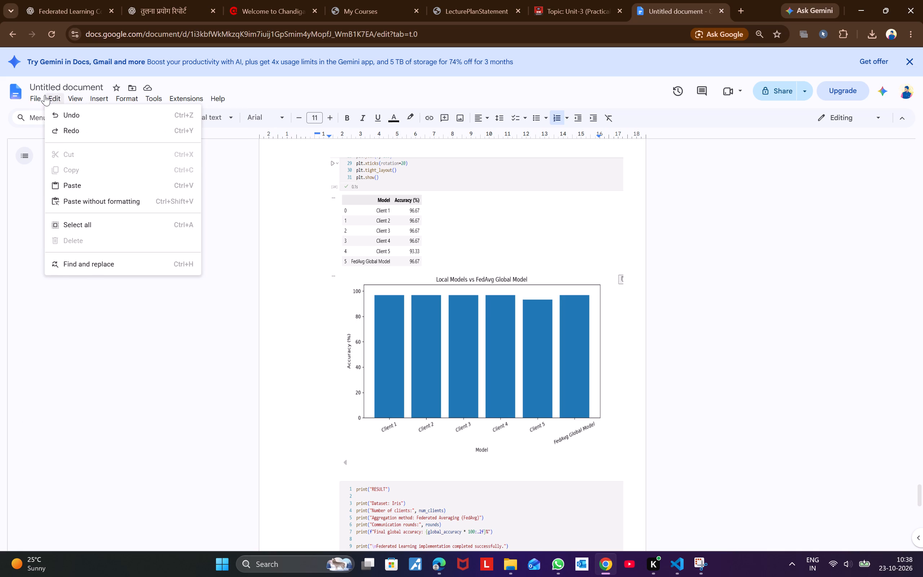
pyautogui.click(31, 95)
pyautogui.click(31, 95)
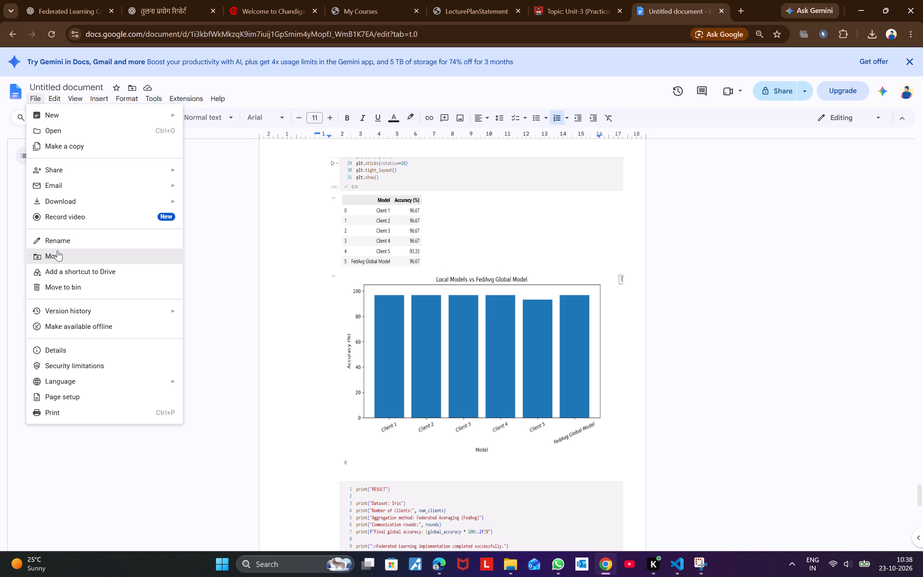
pyautogui.click(78, 200)
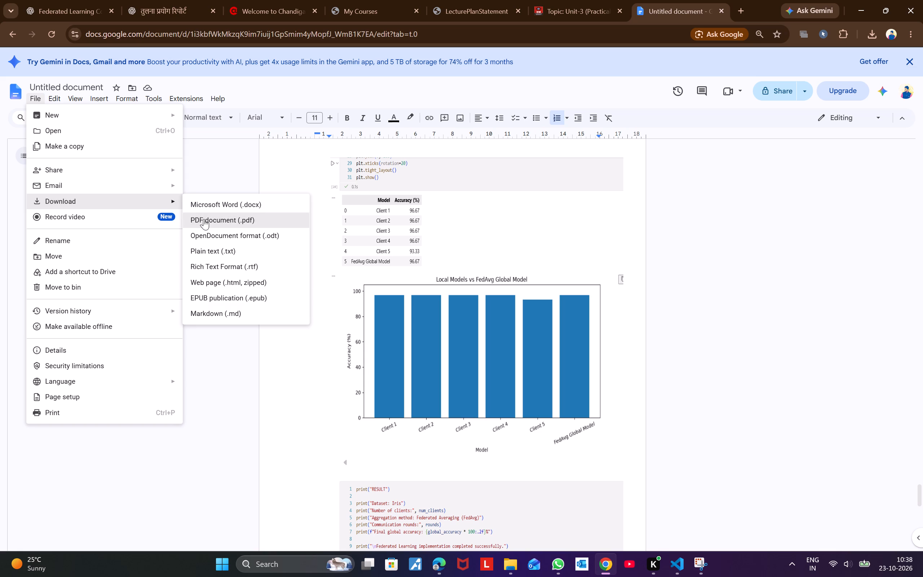
pyautogui.click(205, 220)
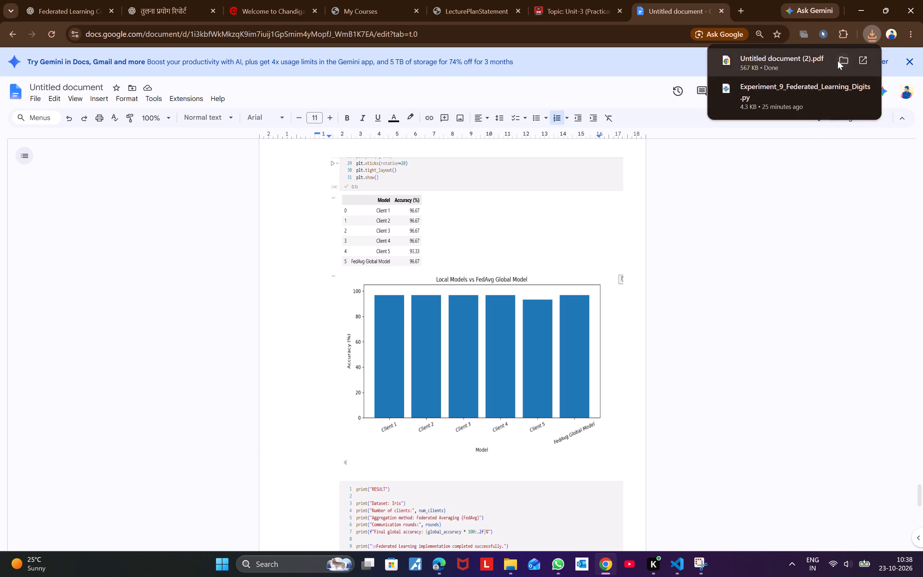
# Show the downloaded report PDF in the Downloads folder, copy the file, and return to the document.
pyautogui.click(840, 61)
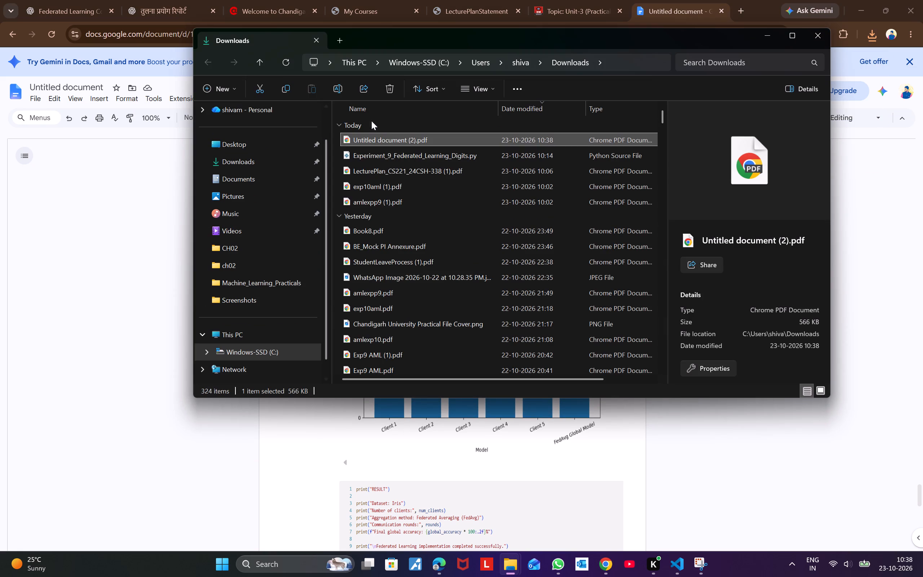
pyautogui.rightClick(380, 139)
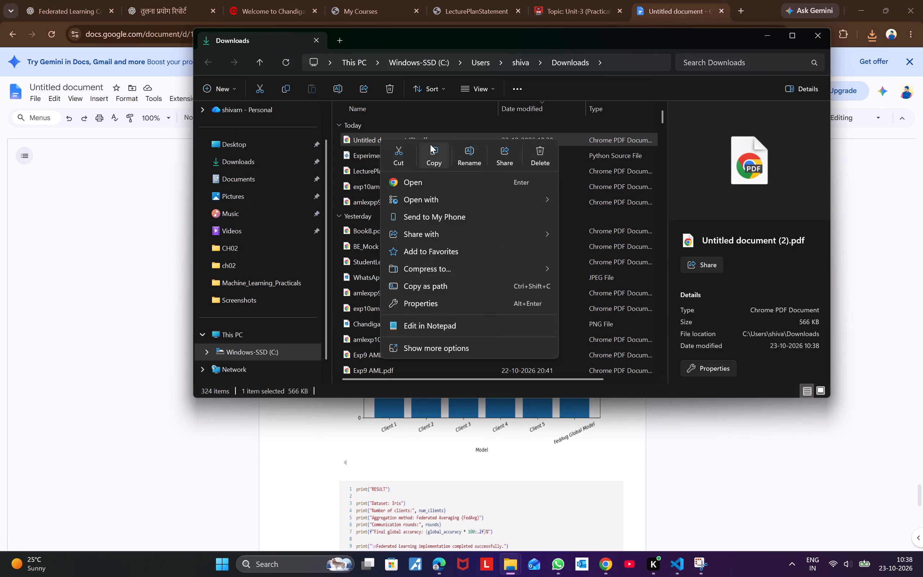
pyautogui.click(435, 148)
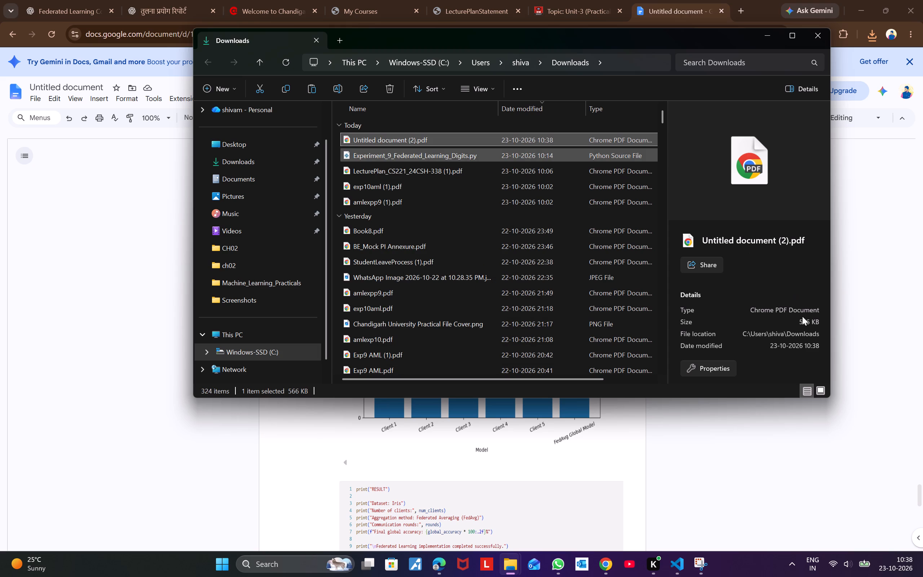
pyautogui.click(800, 437)
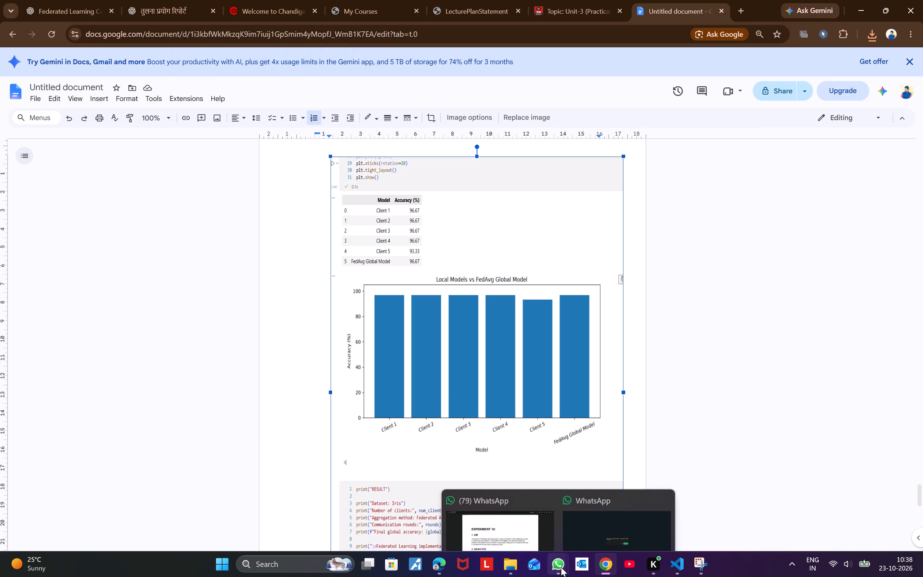